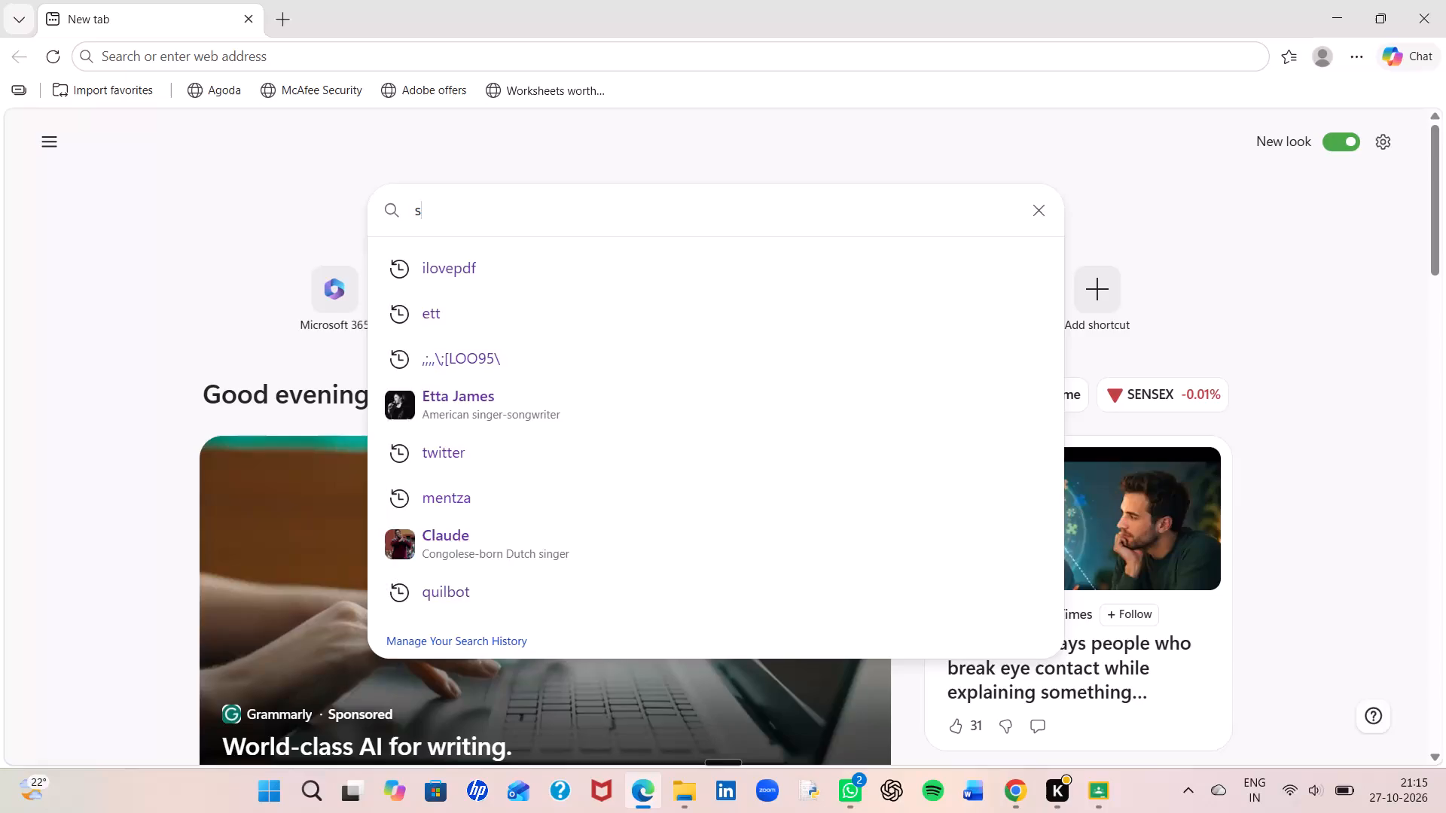
Search the web for "split pdf" using the matching search suggestion.
type("plit")
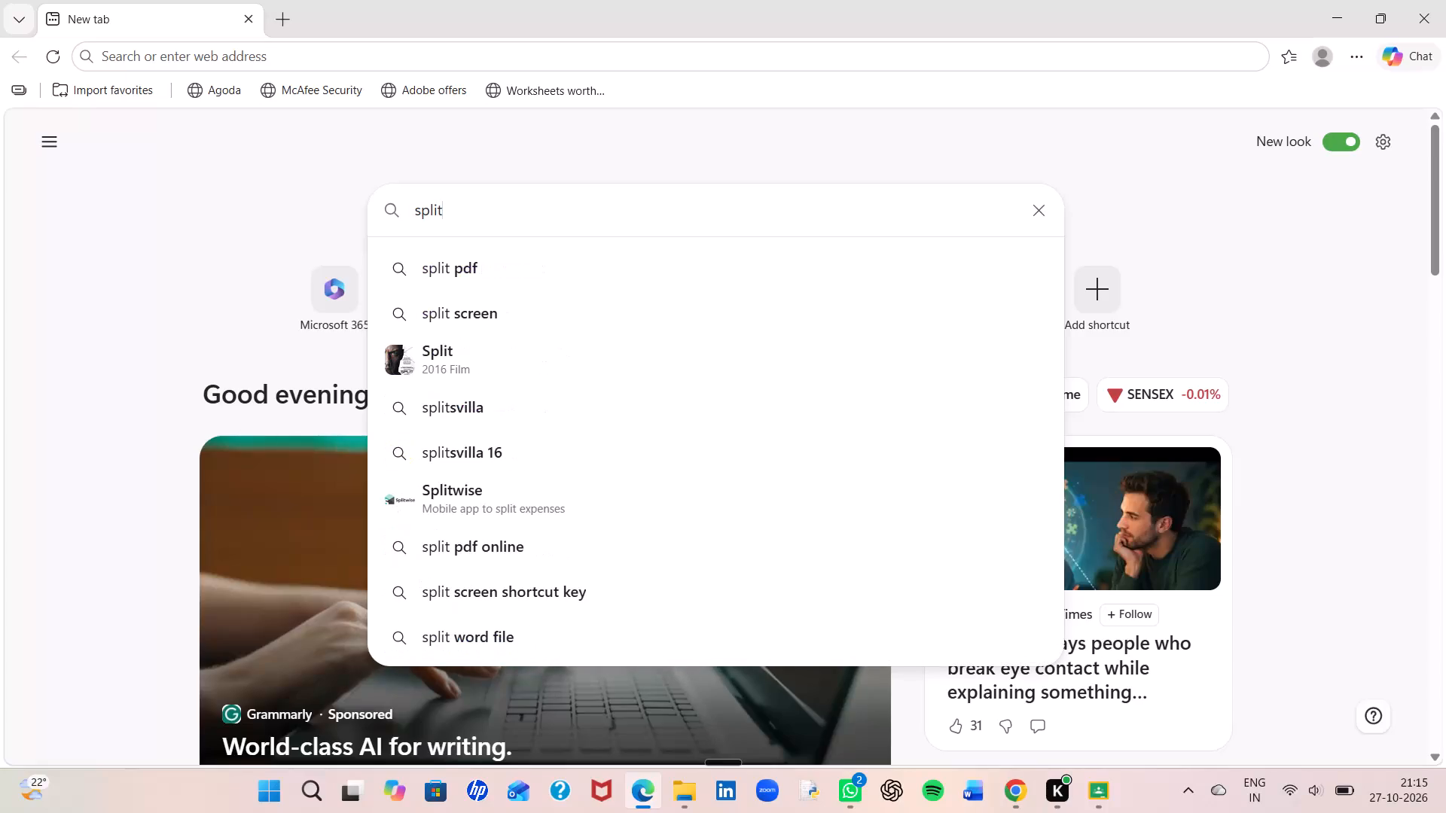
left_click(568, 260)
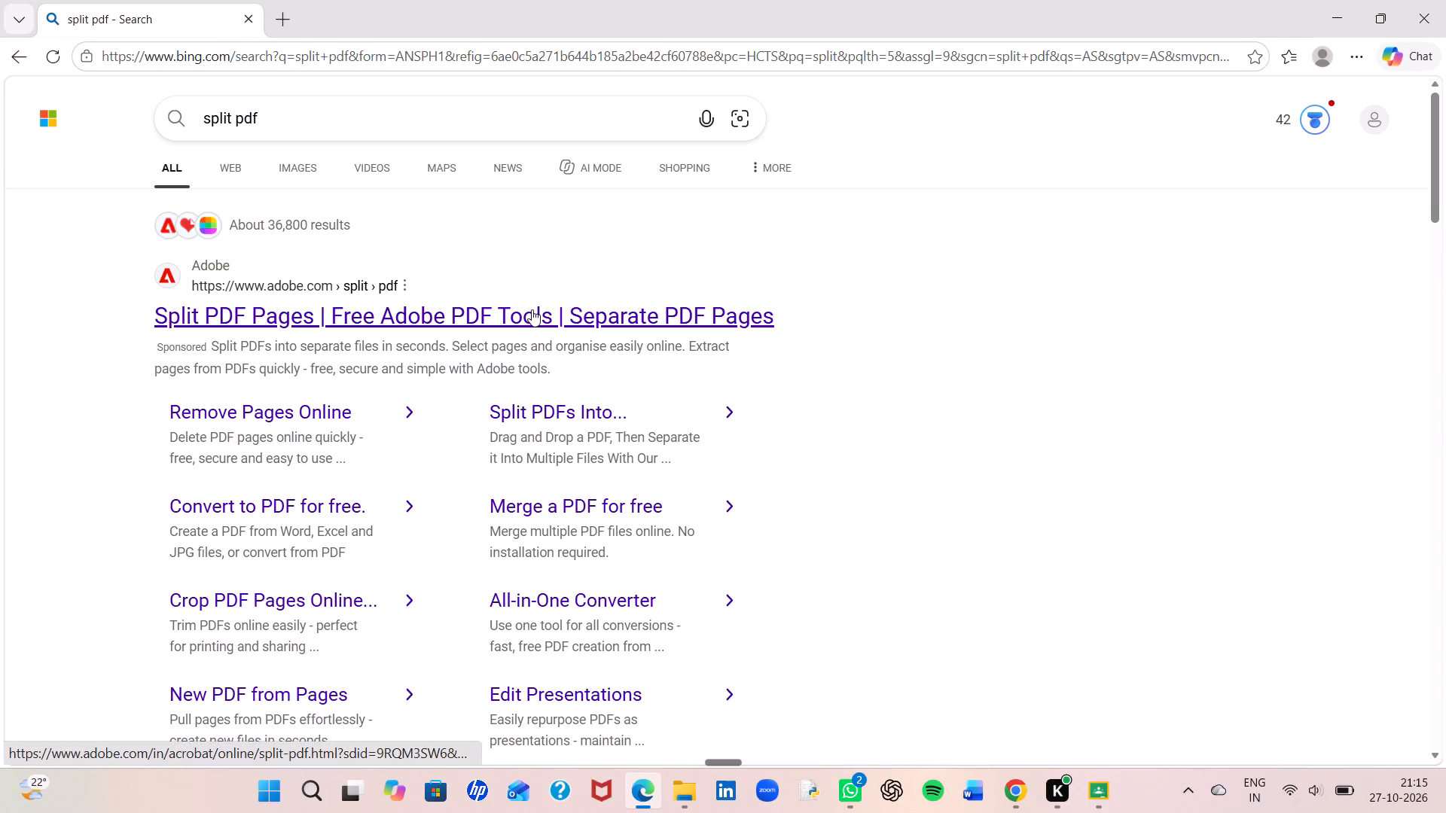
Look through the search results for an online tool that splits PDF files.
scroll(477, 406, "down", 1)
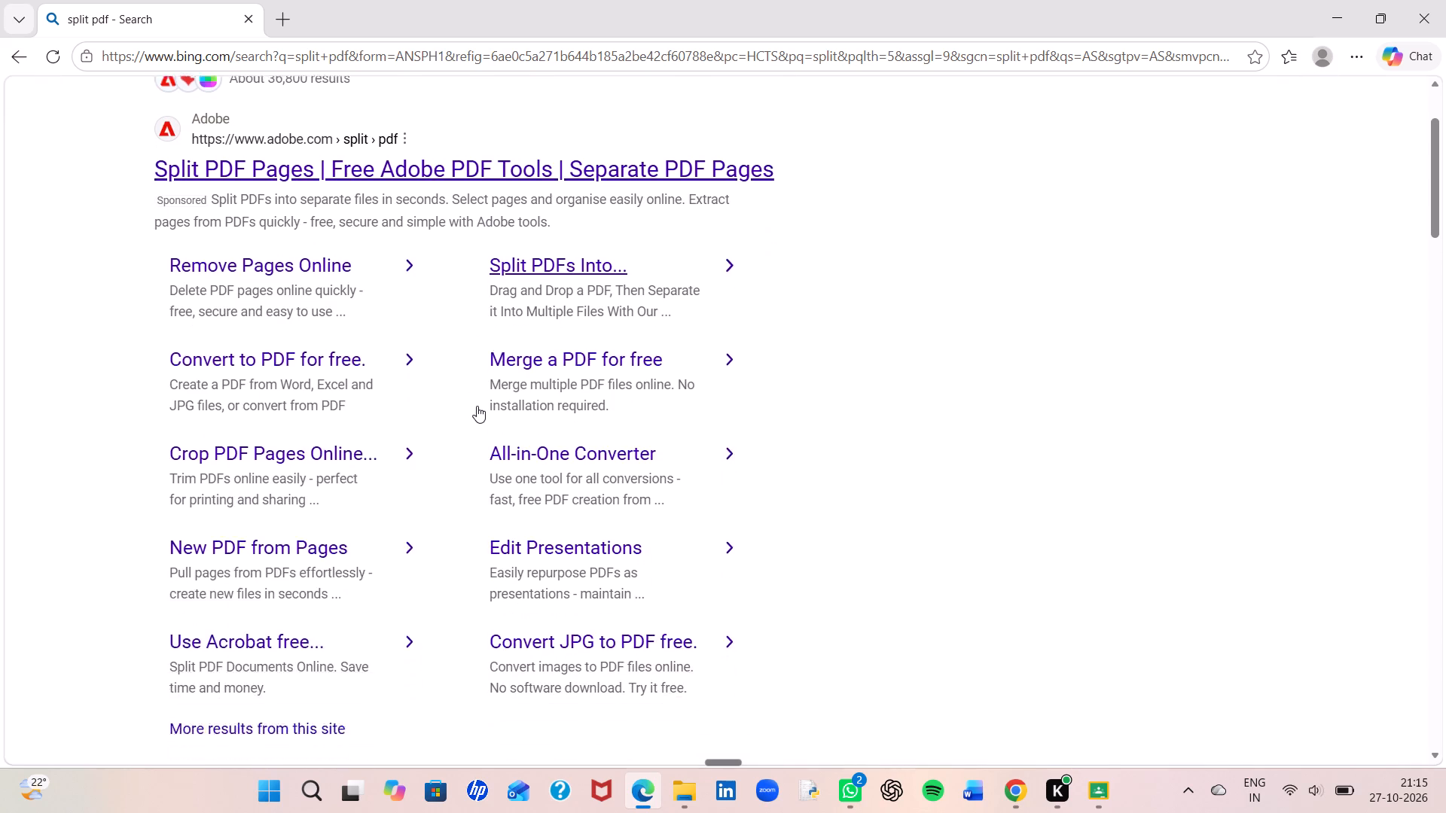
scroll(477, 406, "down", 5)
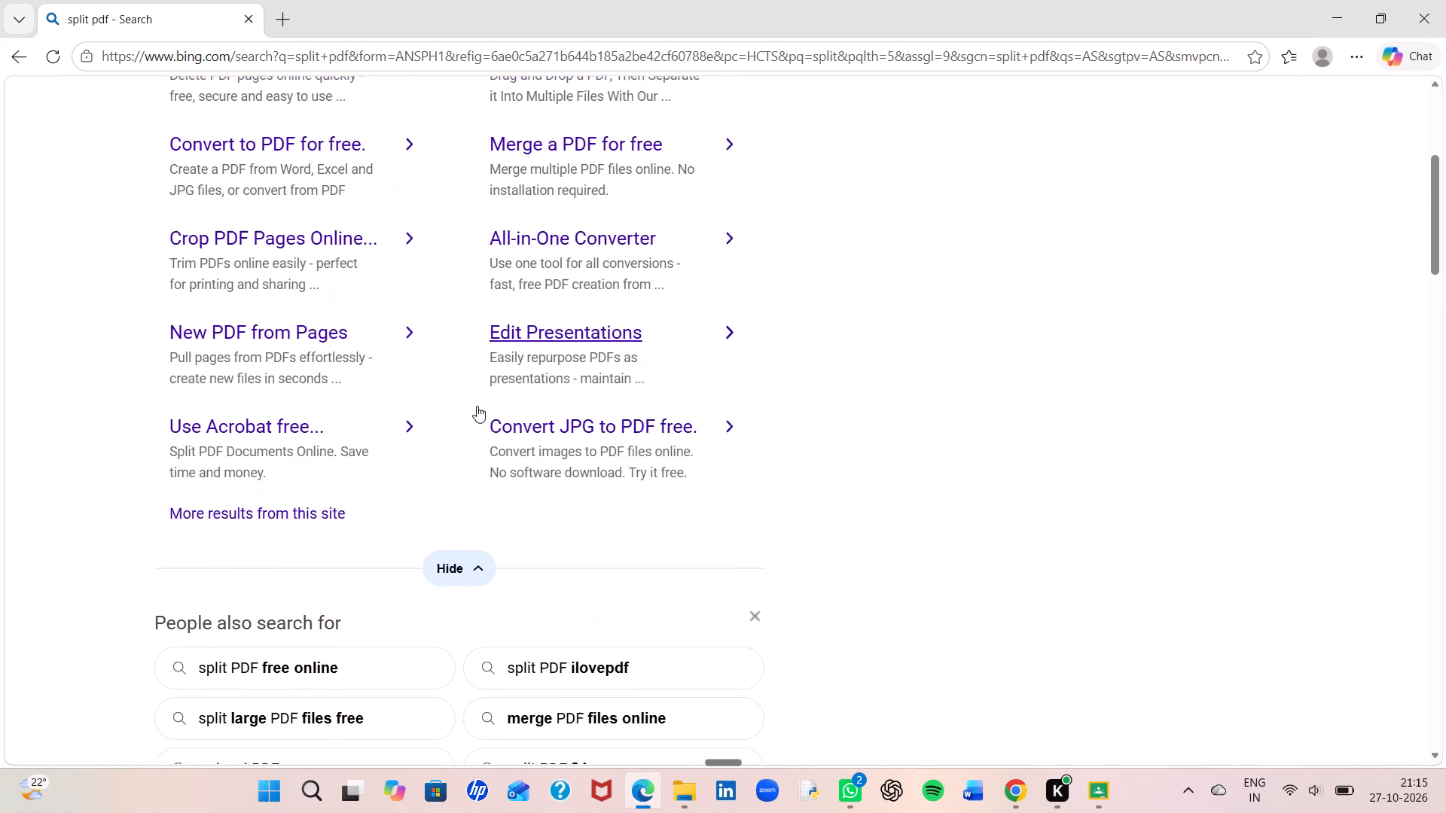
scroll(477, 406, "down", 1)
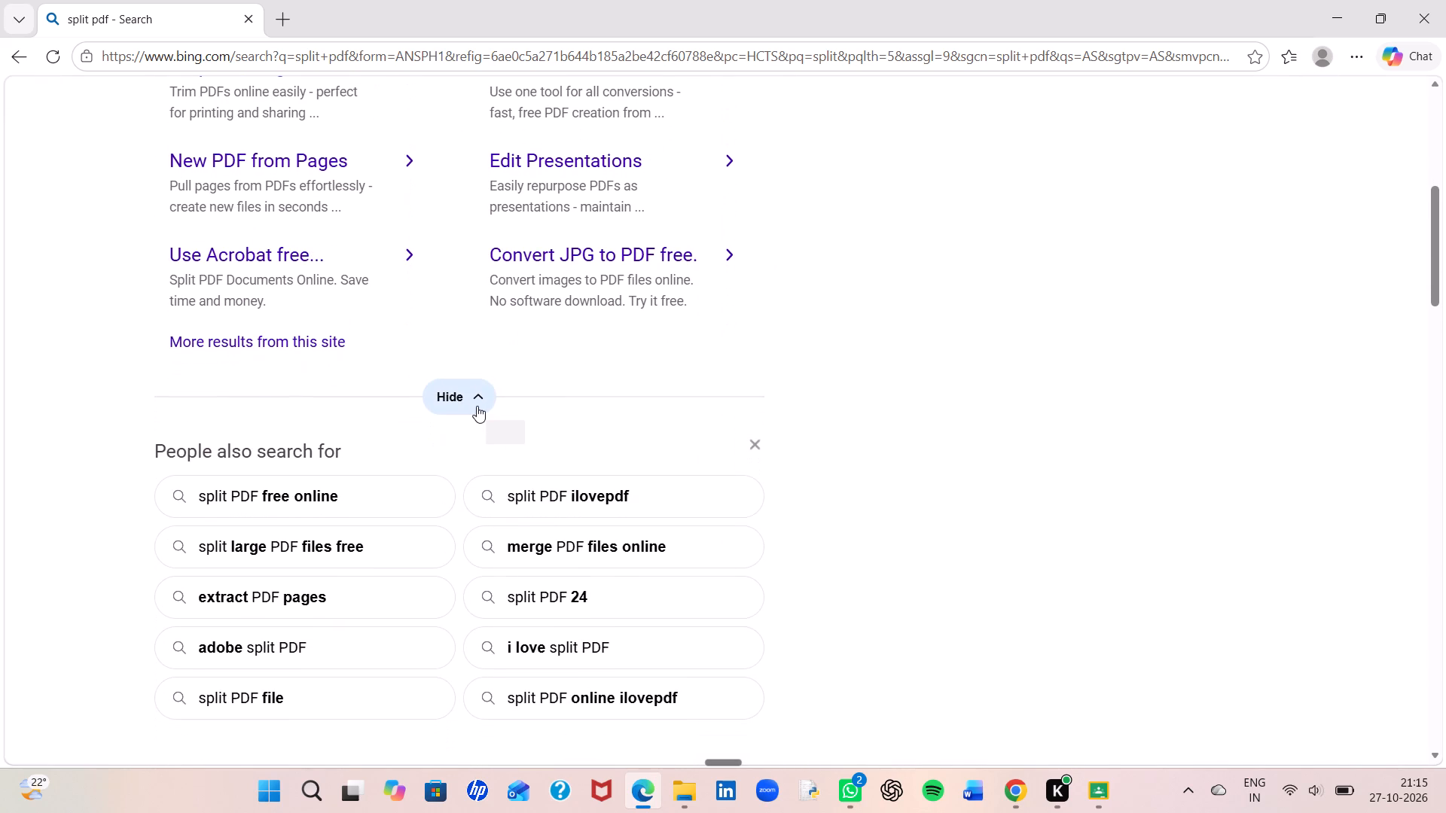
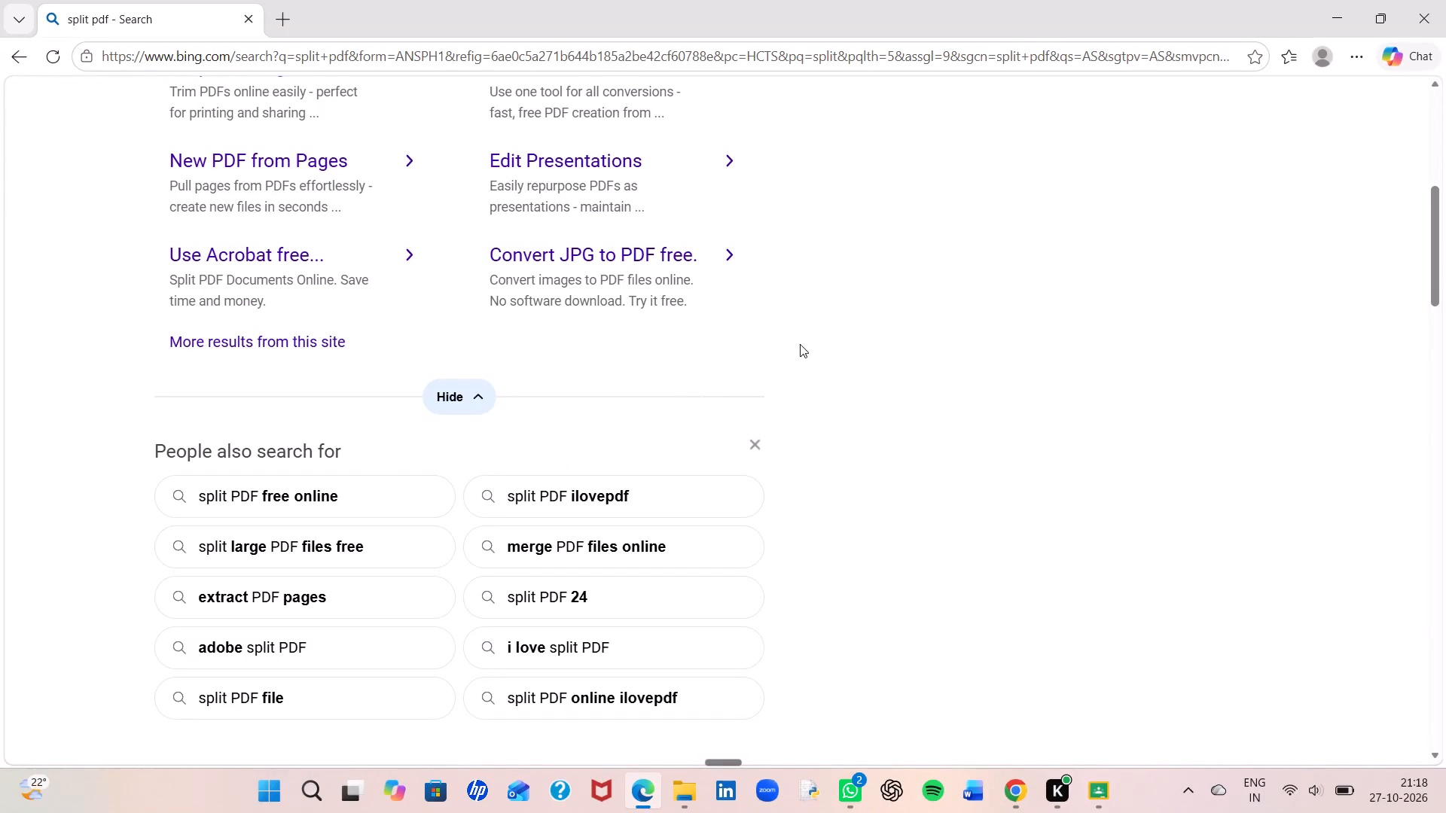
Review the "split pdf" search results from the top down to the listed online splitting tools, comparing the services offered.
scroll(807, 343, "up", 8)
scroll(807, 343, "right", 1)
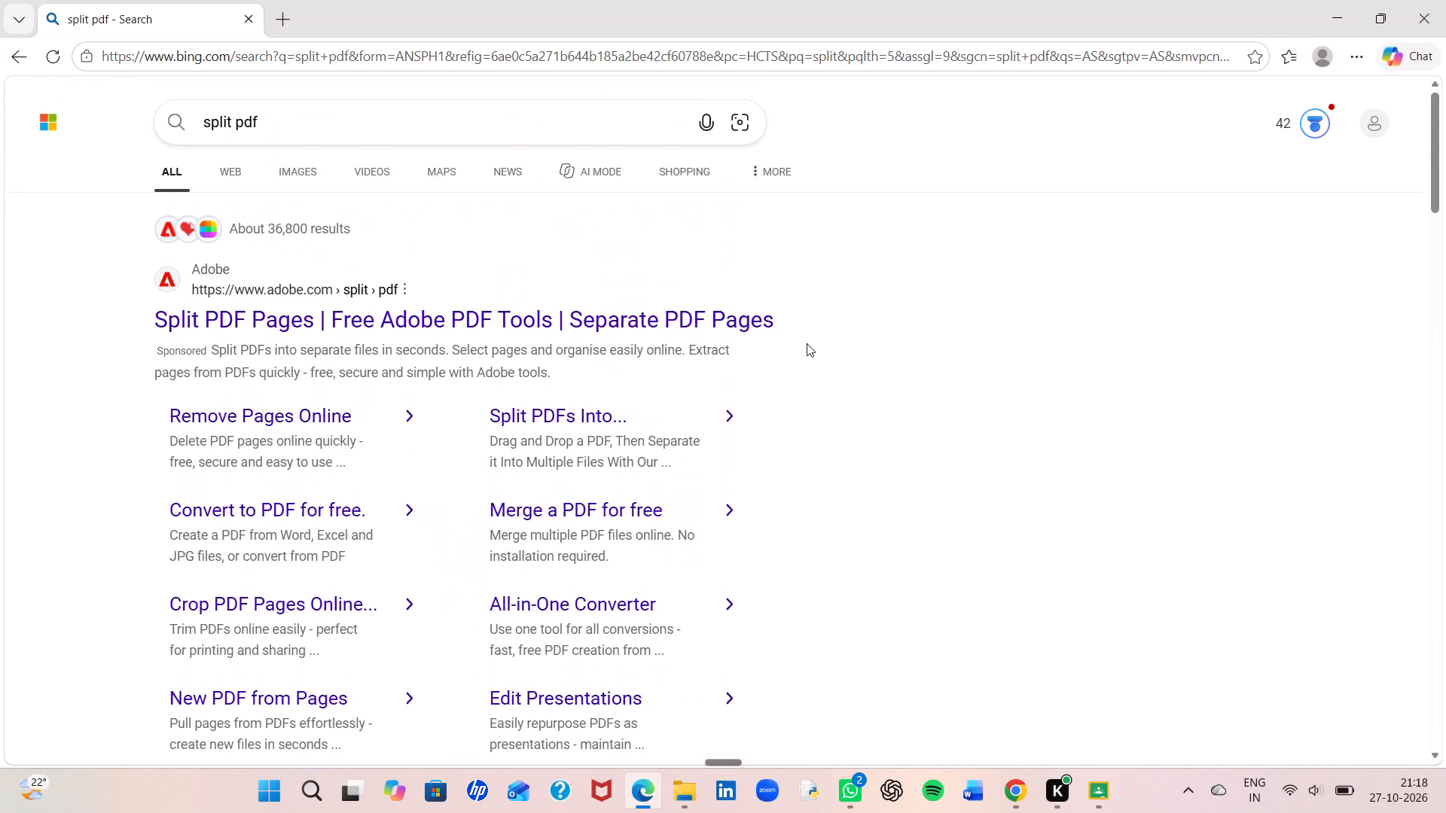
scroll(807, 343, "right", 2)
scroll(807, 343, "down", 2)
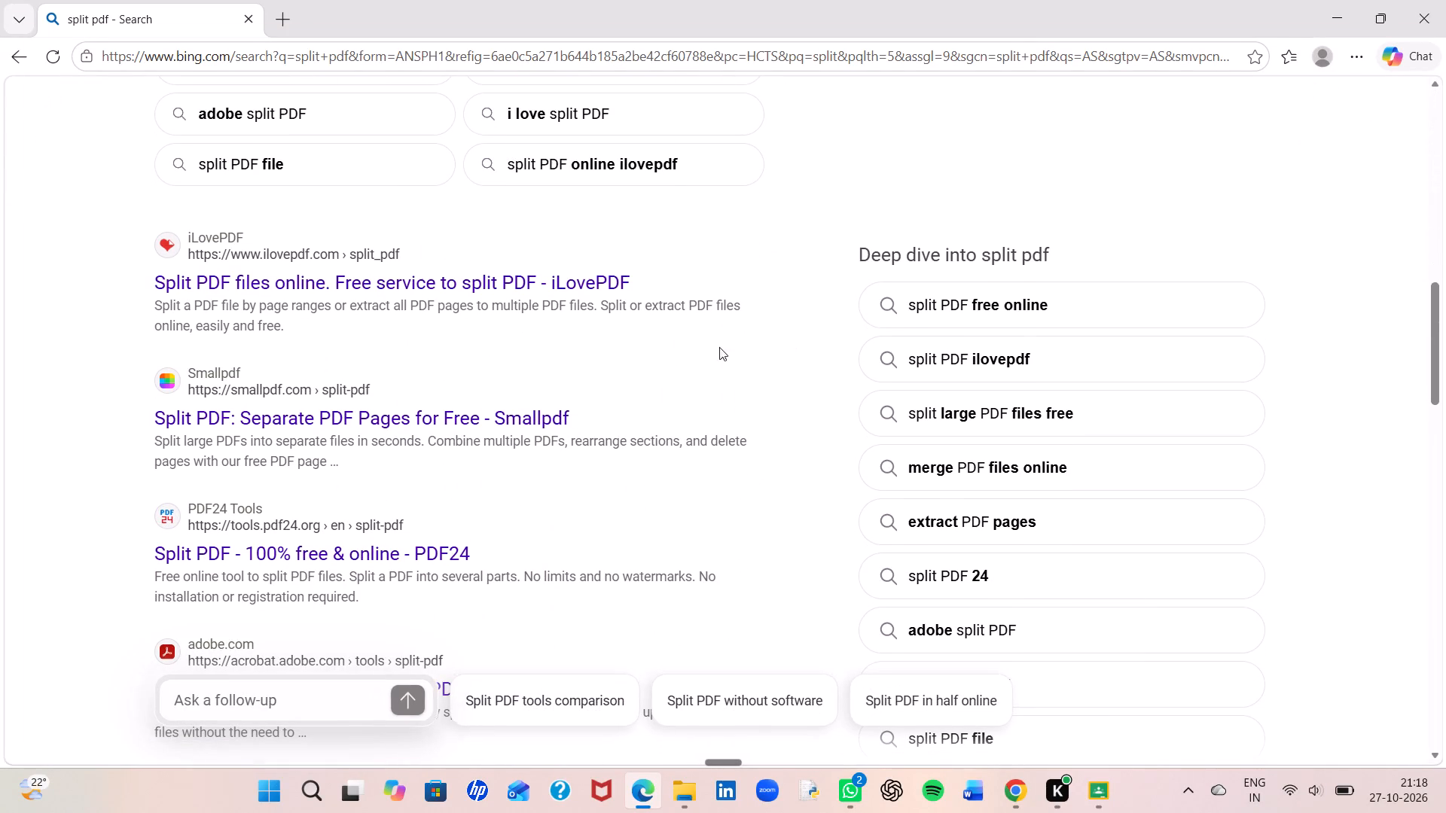
scroll(455, 400, "down", 1)
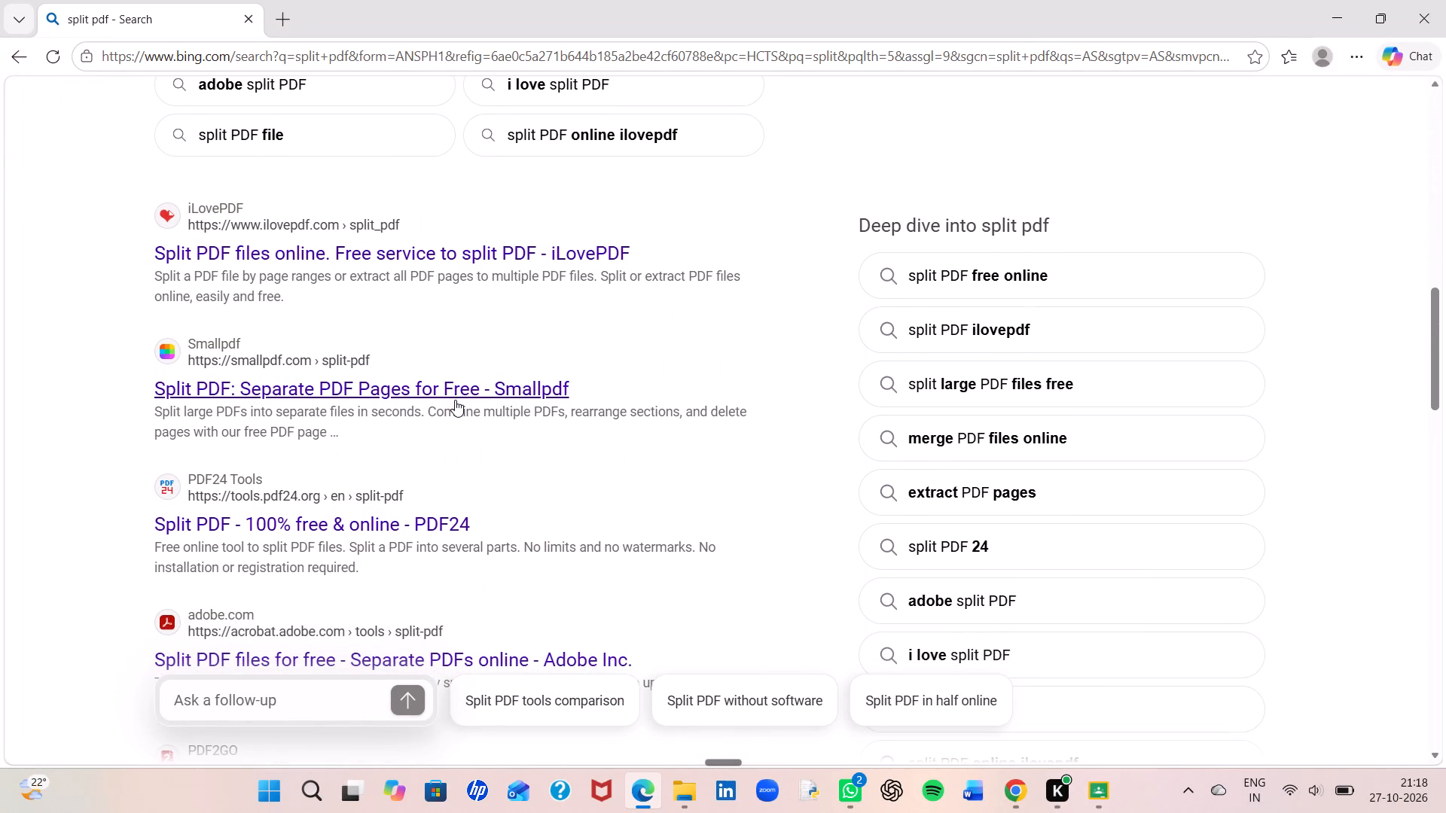
scroll(455, 400, "down", 3)
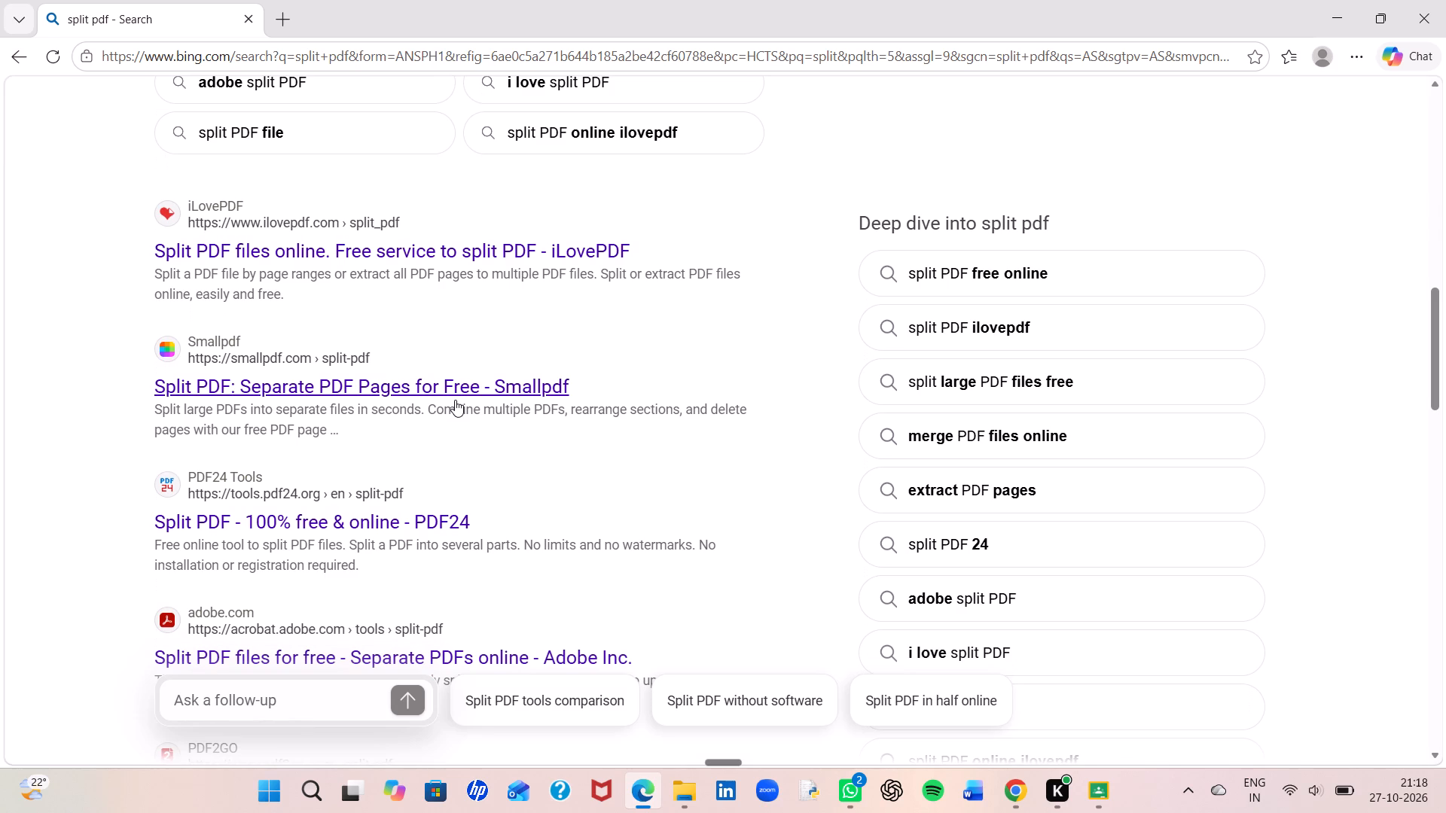
left_click(996, 168)
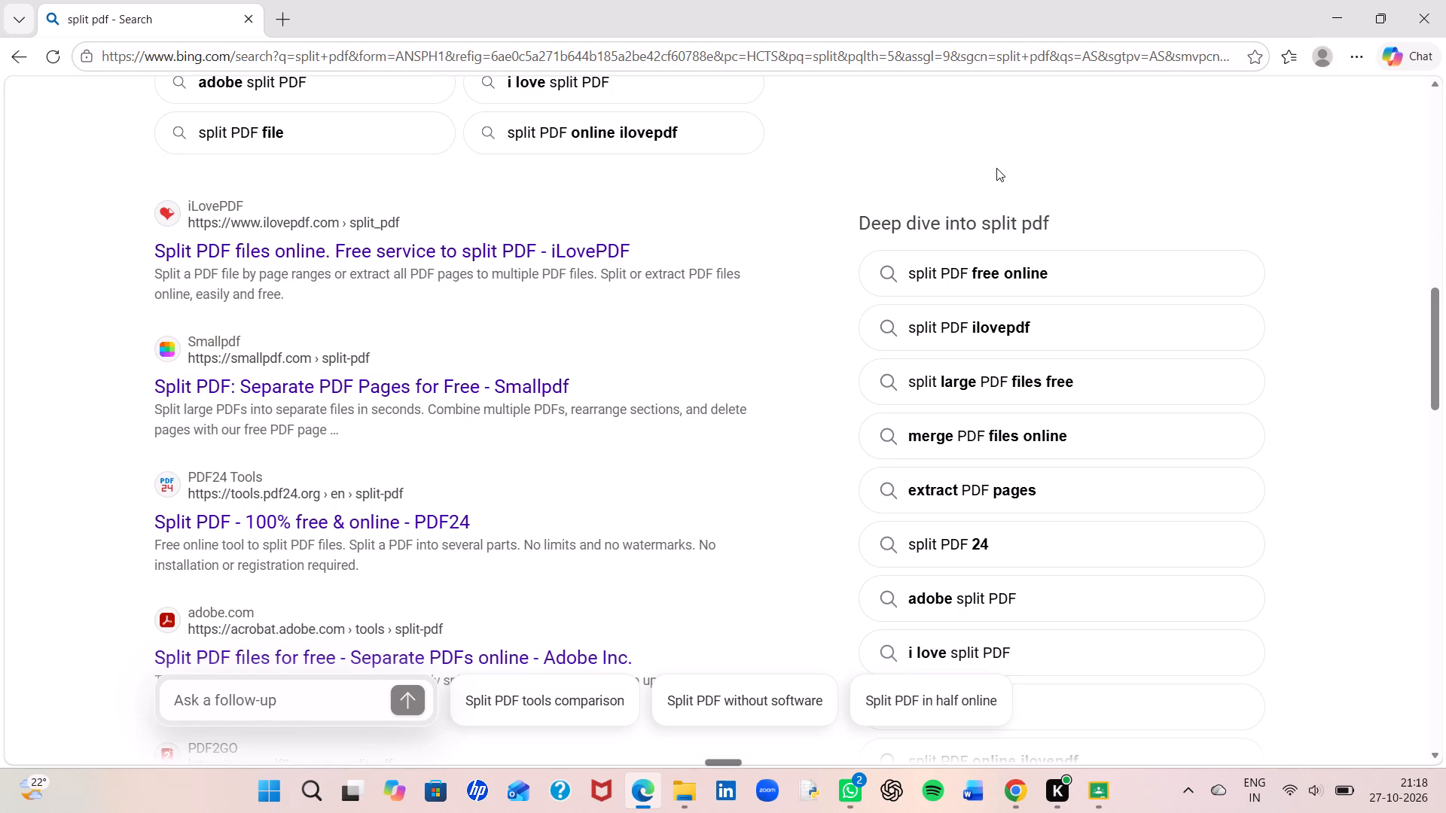
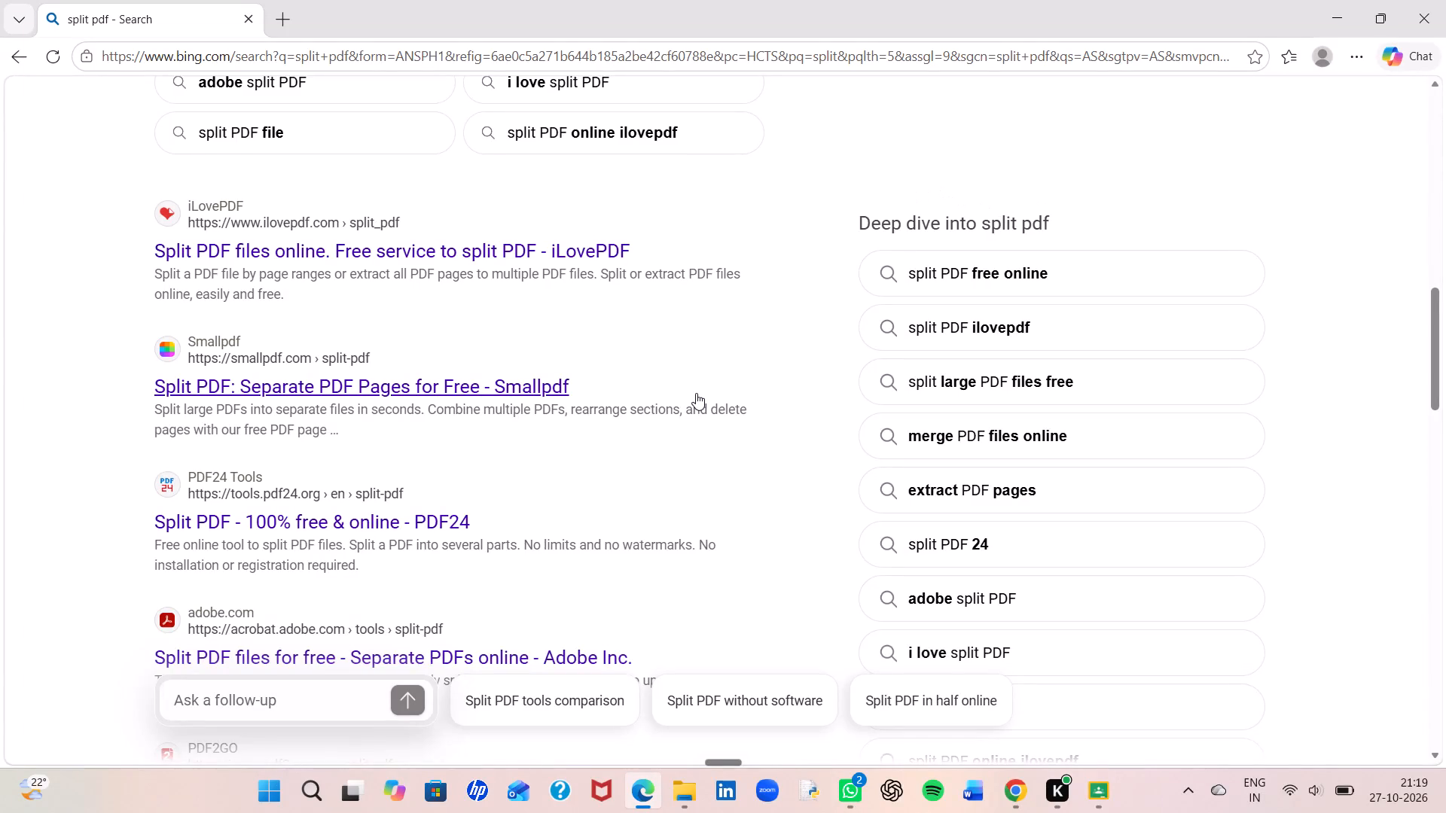
Compare the listed PDF splitting services and open Smallpdf's Split PDF tool from the search results.
scroll(696, 393, "down", 1)
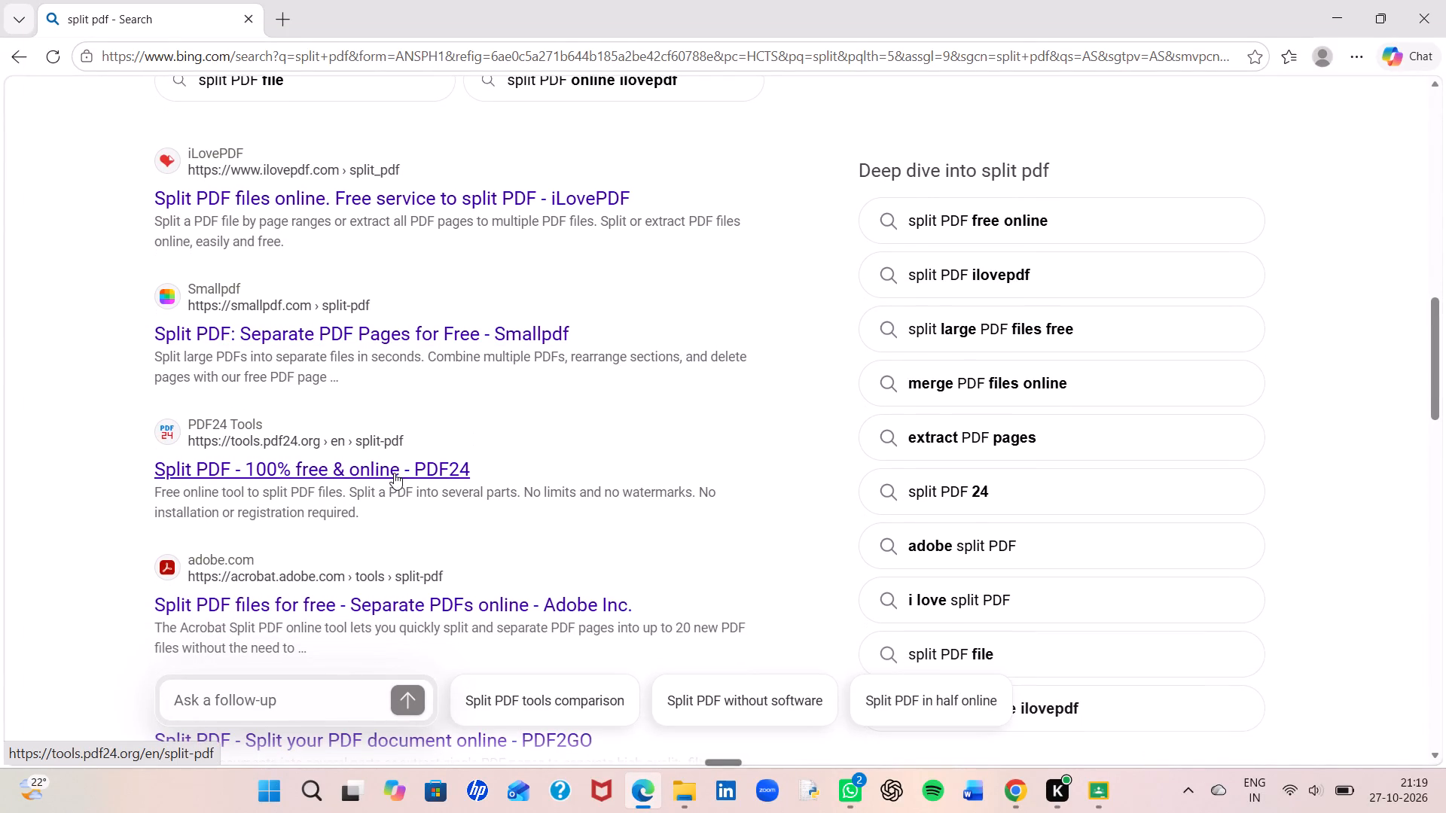
scroll(466, 542, "down", 1)
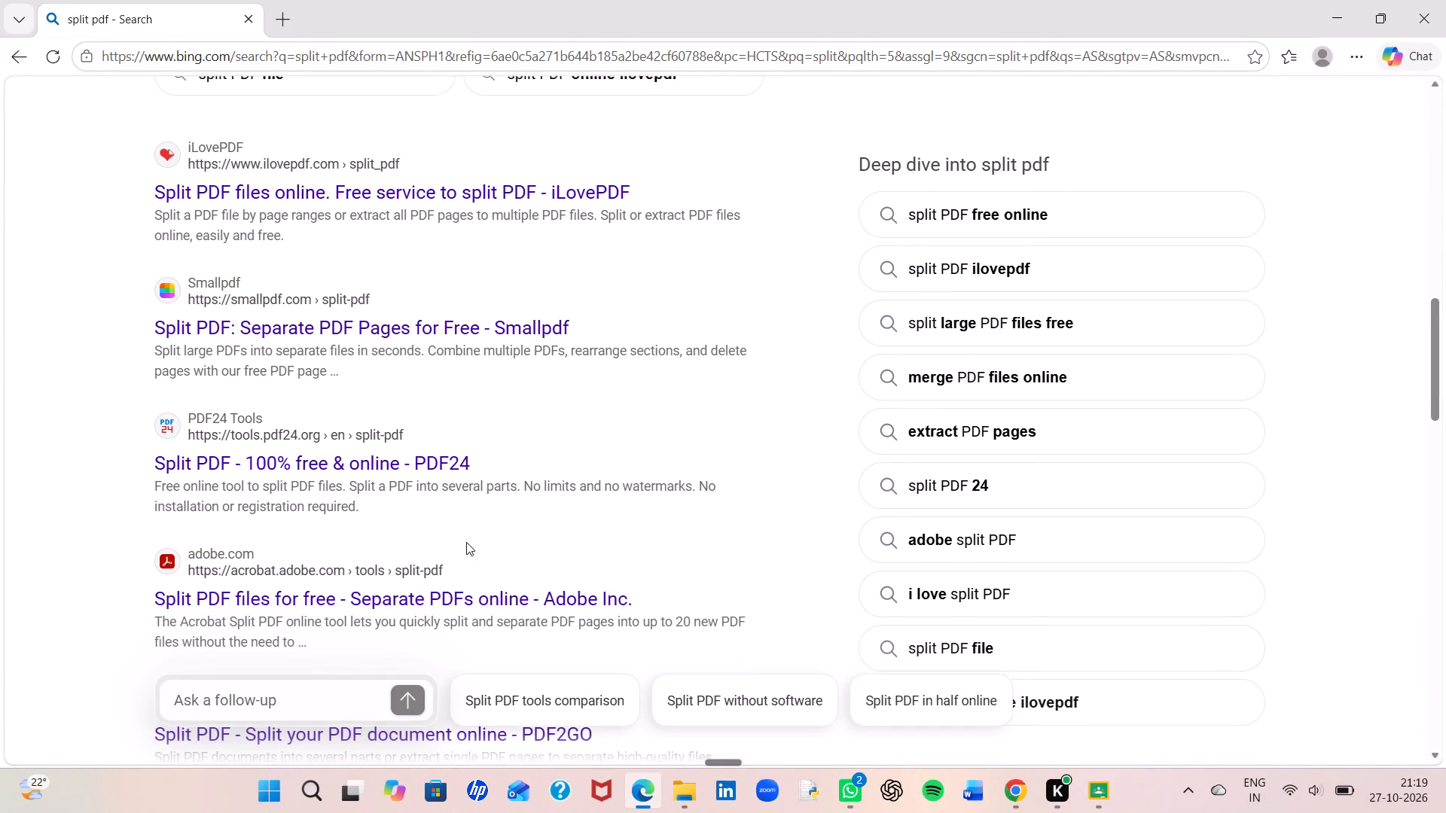
scroll(466, 542, "down", 1)
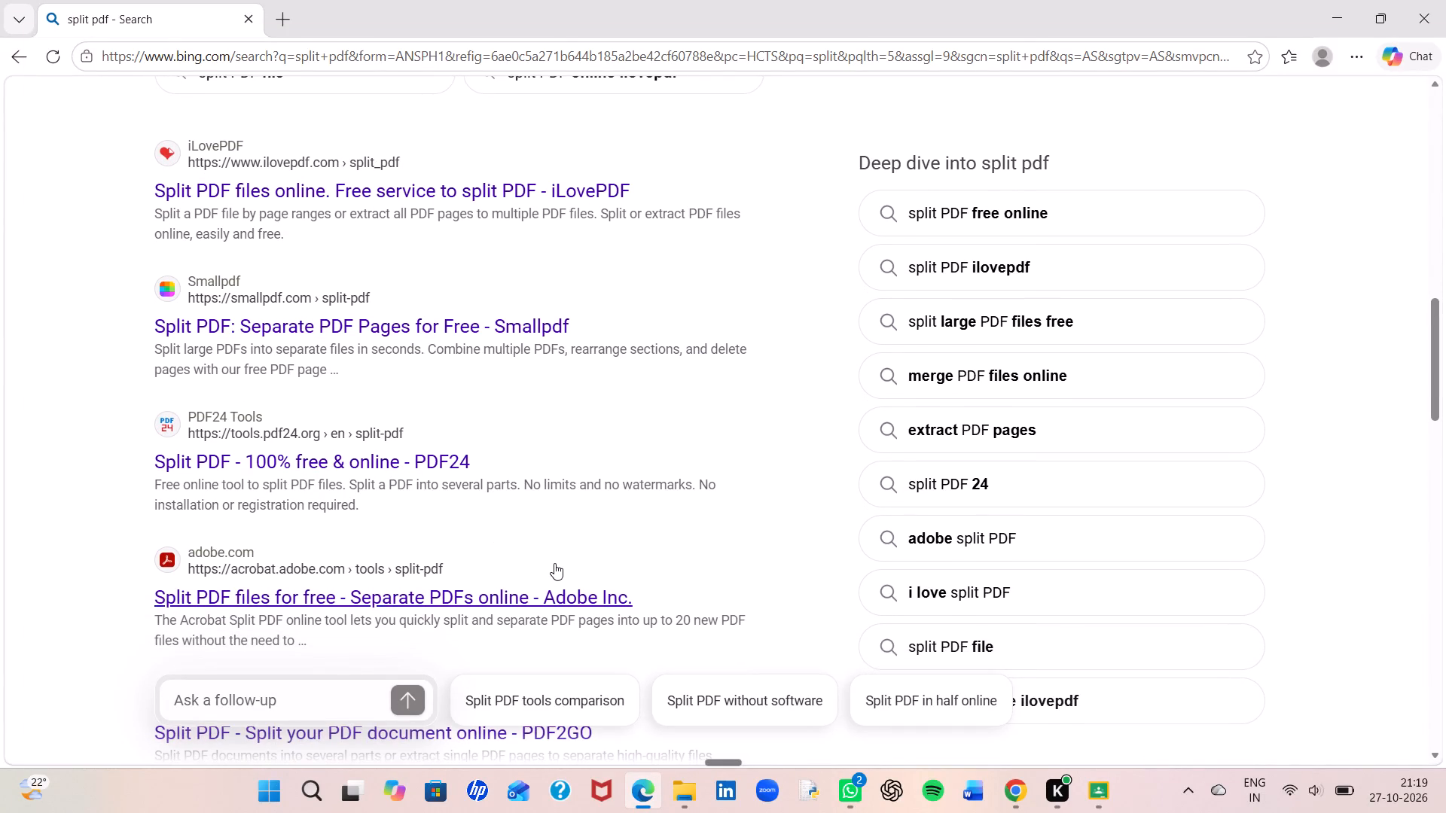
scroll(554, 563, "down", 6)
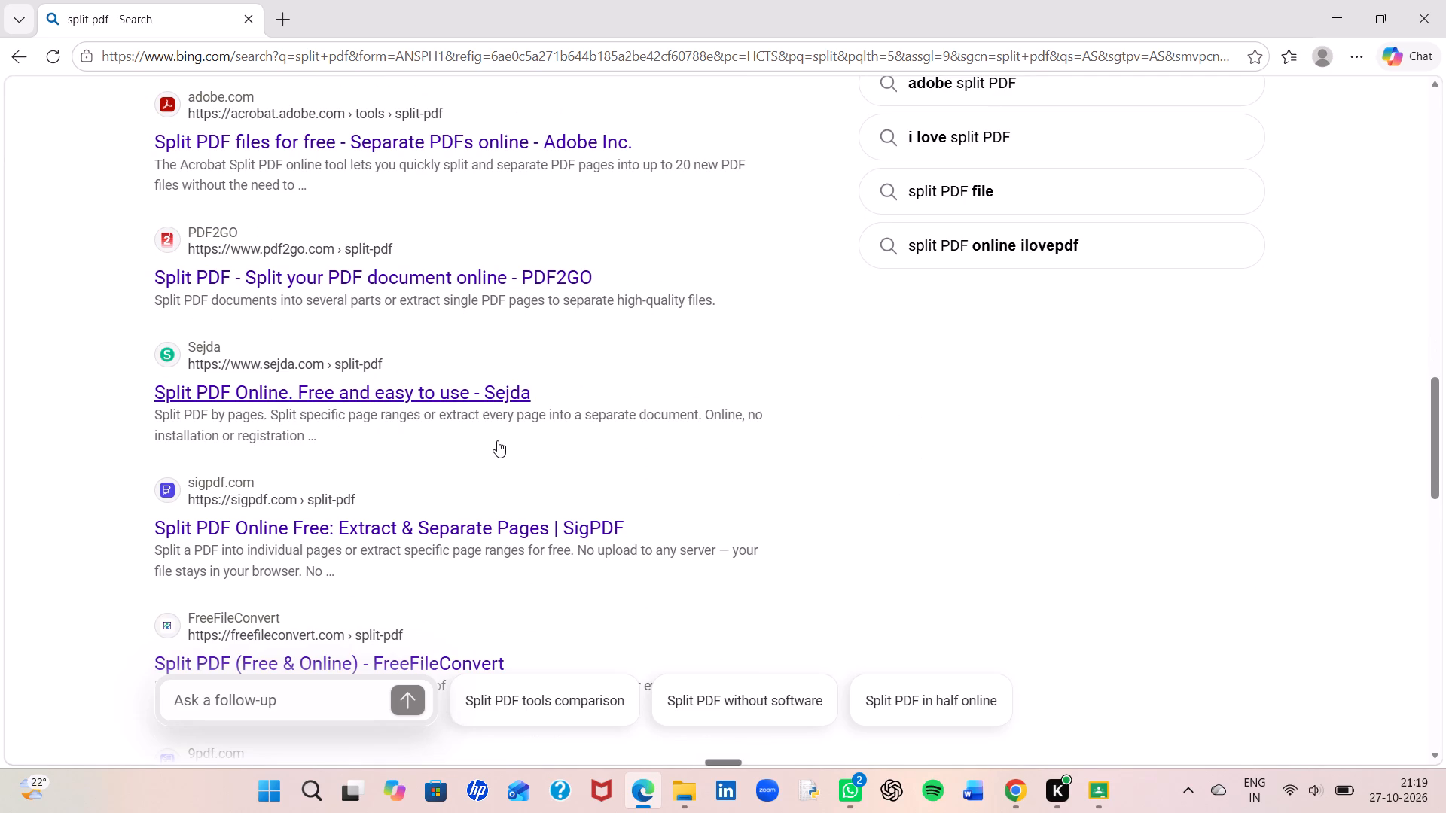
scroll(497, 440, "up", 5)
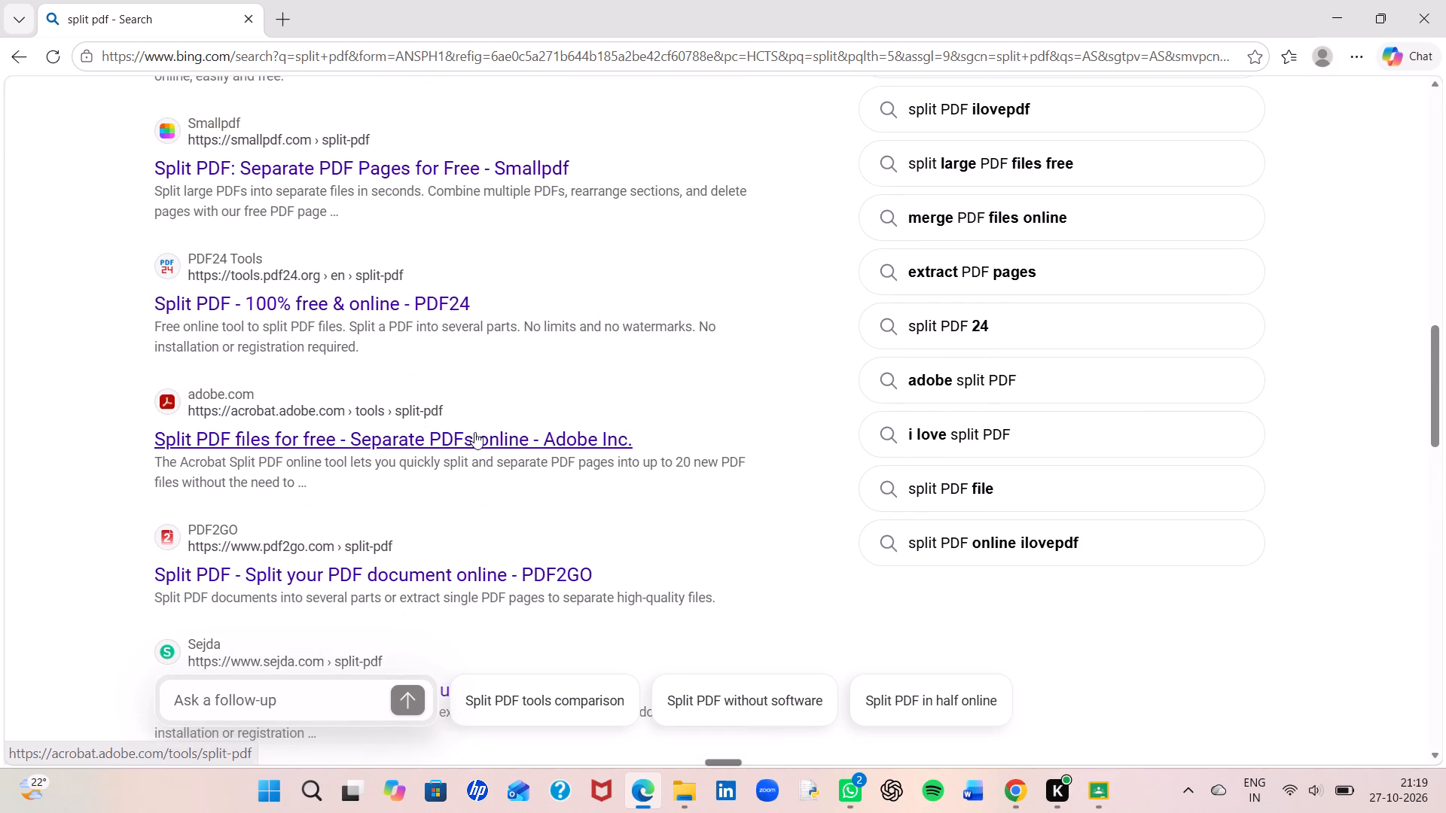
scroll(367, 333, "up", 2)
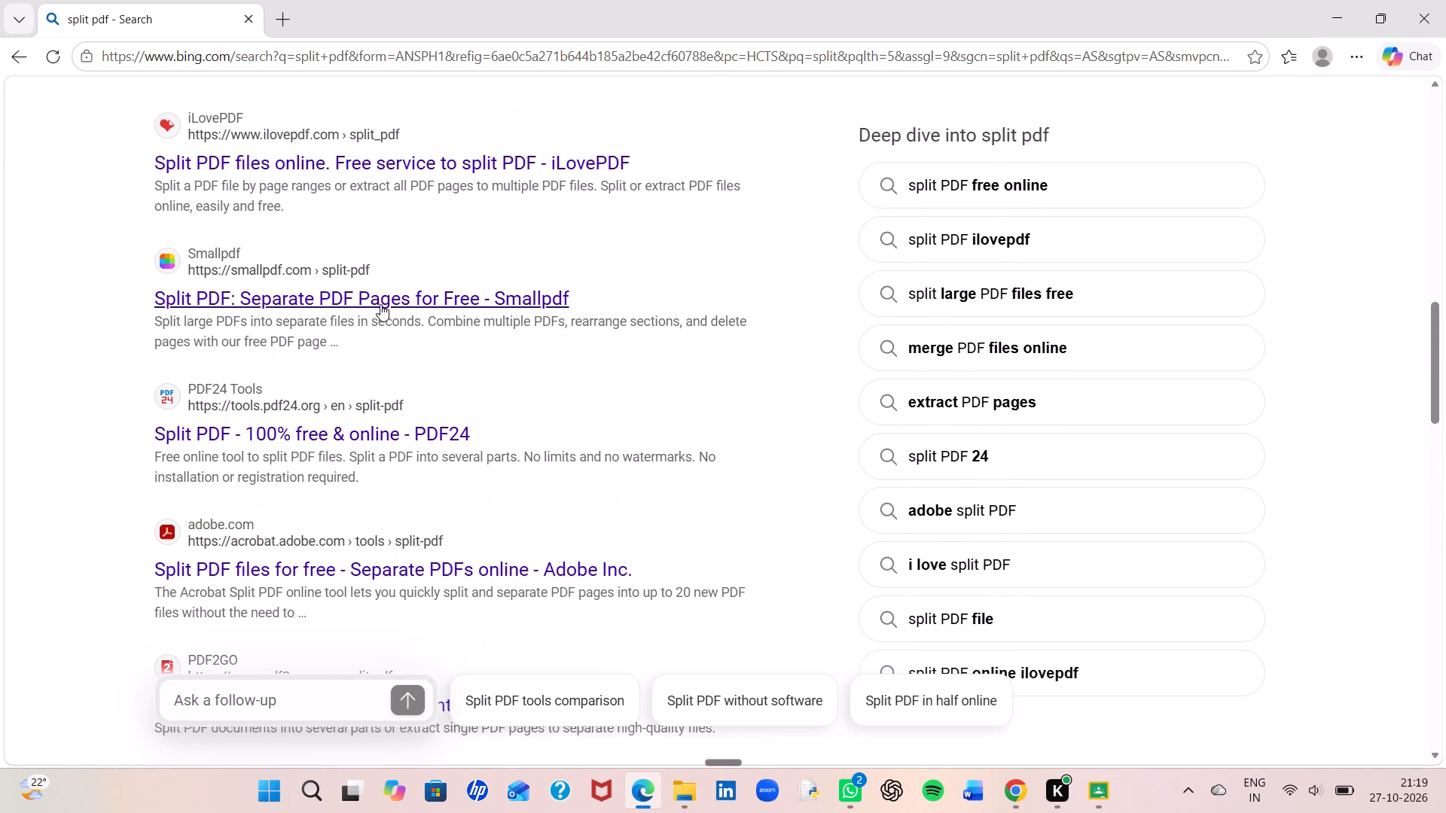
left_click(380, 296)
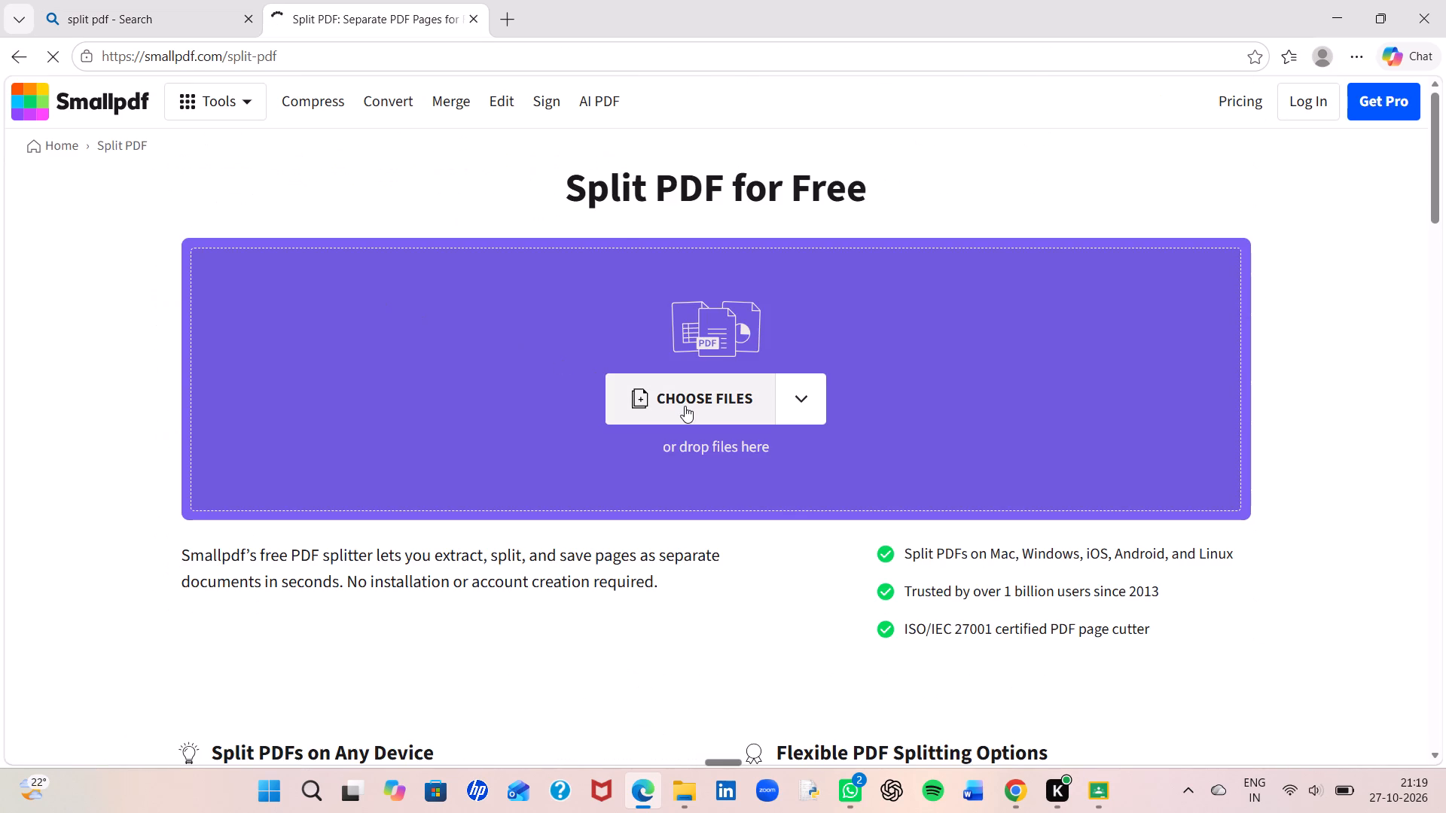
Upload the recent file final_print (1)_merged from the device to the Smallpdf splitter.
left_click(797, 394)
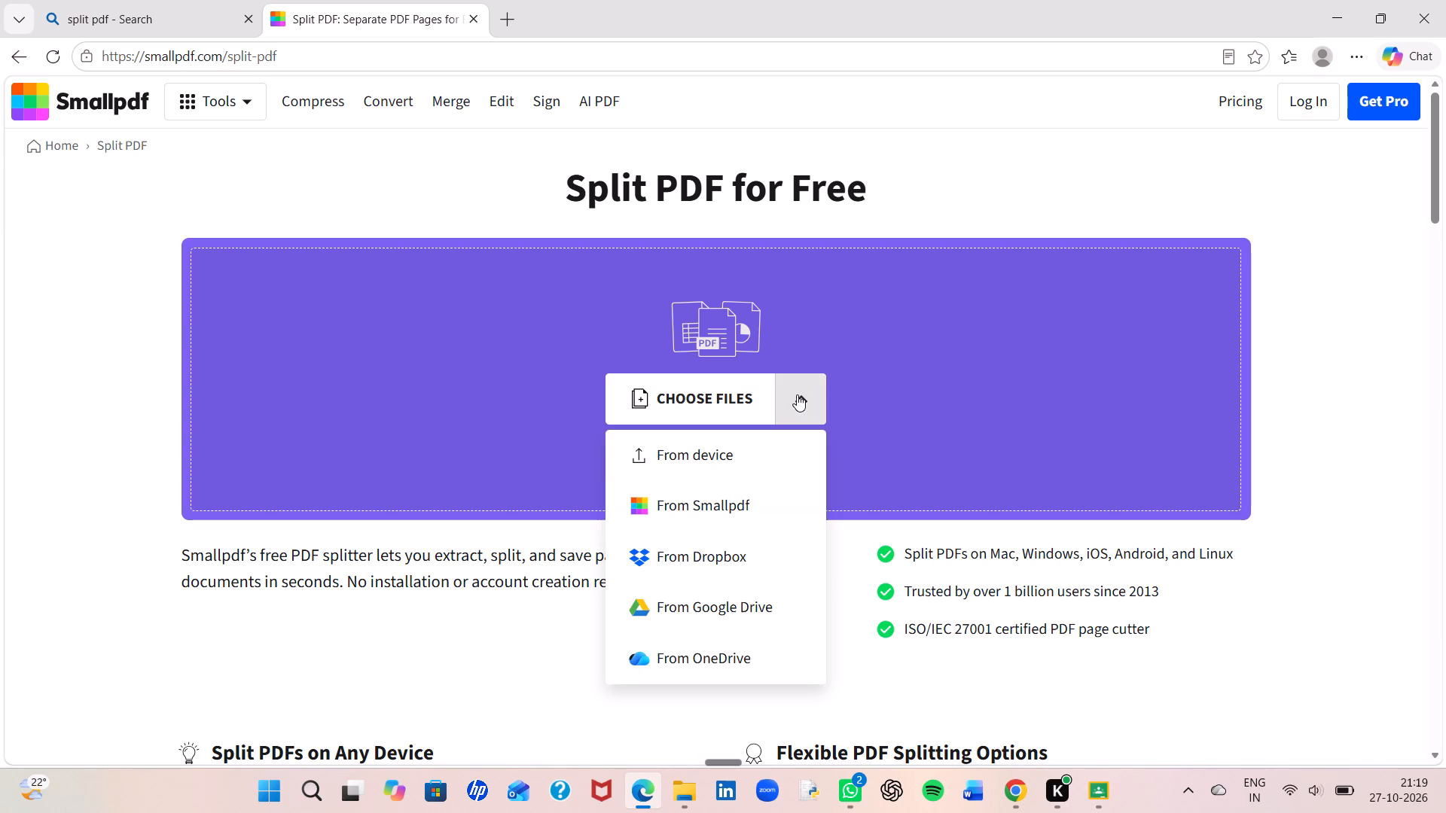
left_click(715, 459)
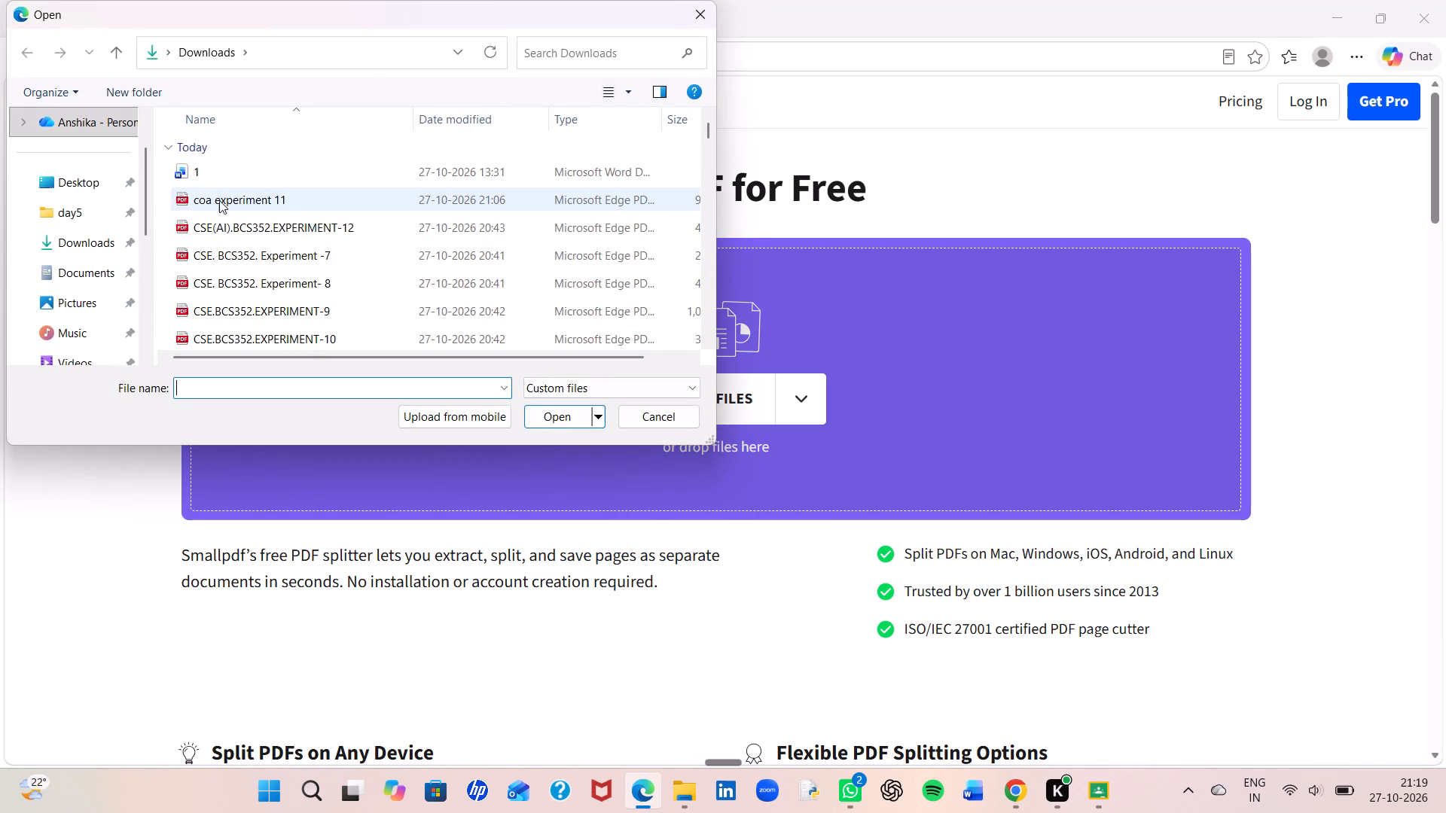
left_click(96, 235)
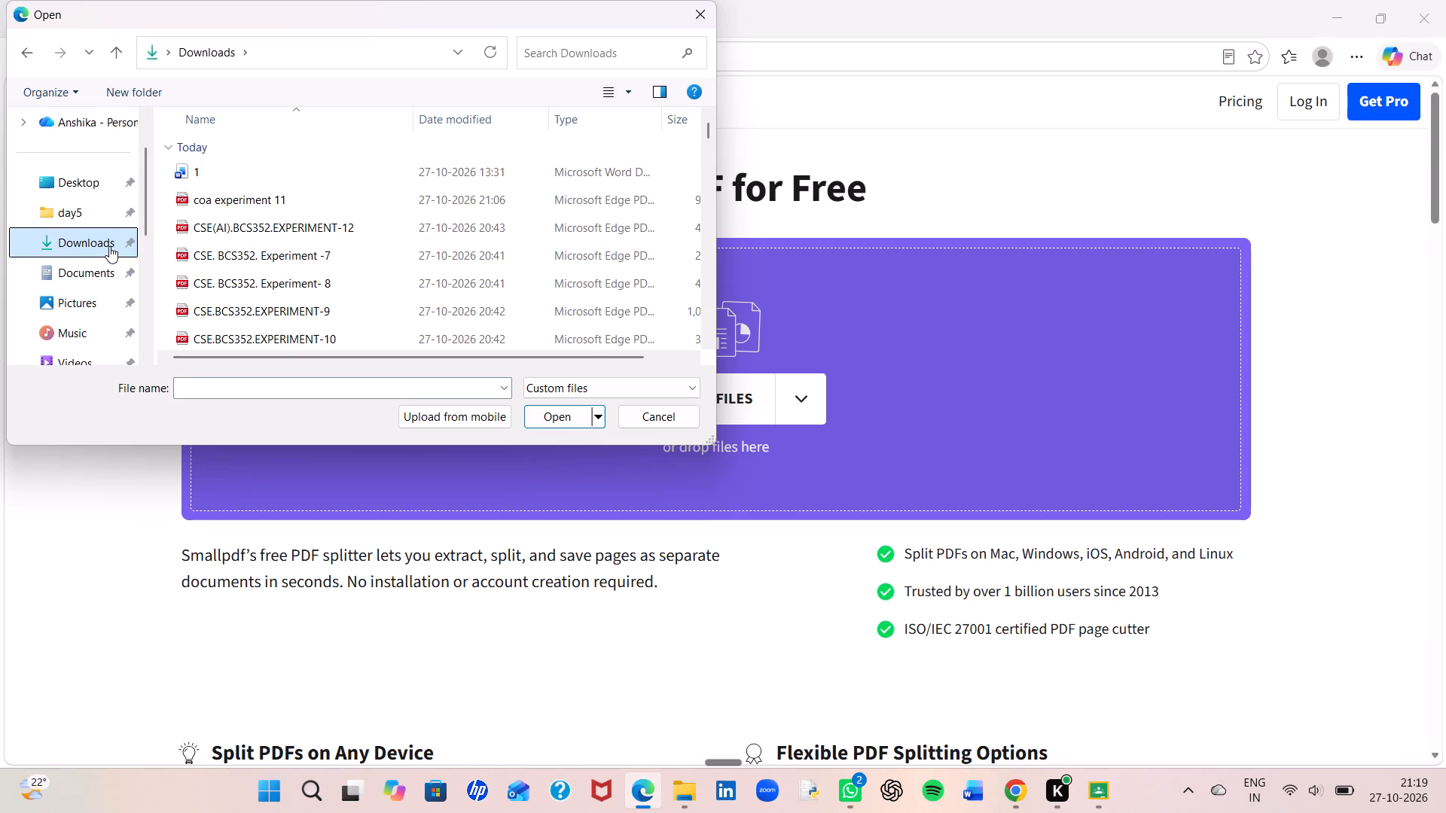
left_click(109, 246)
scroll(110, 237, "up", 6)
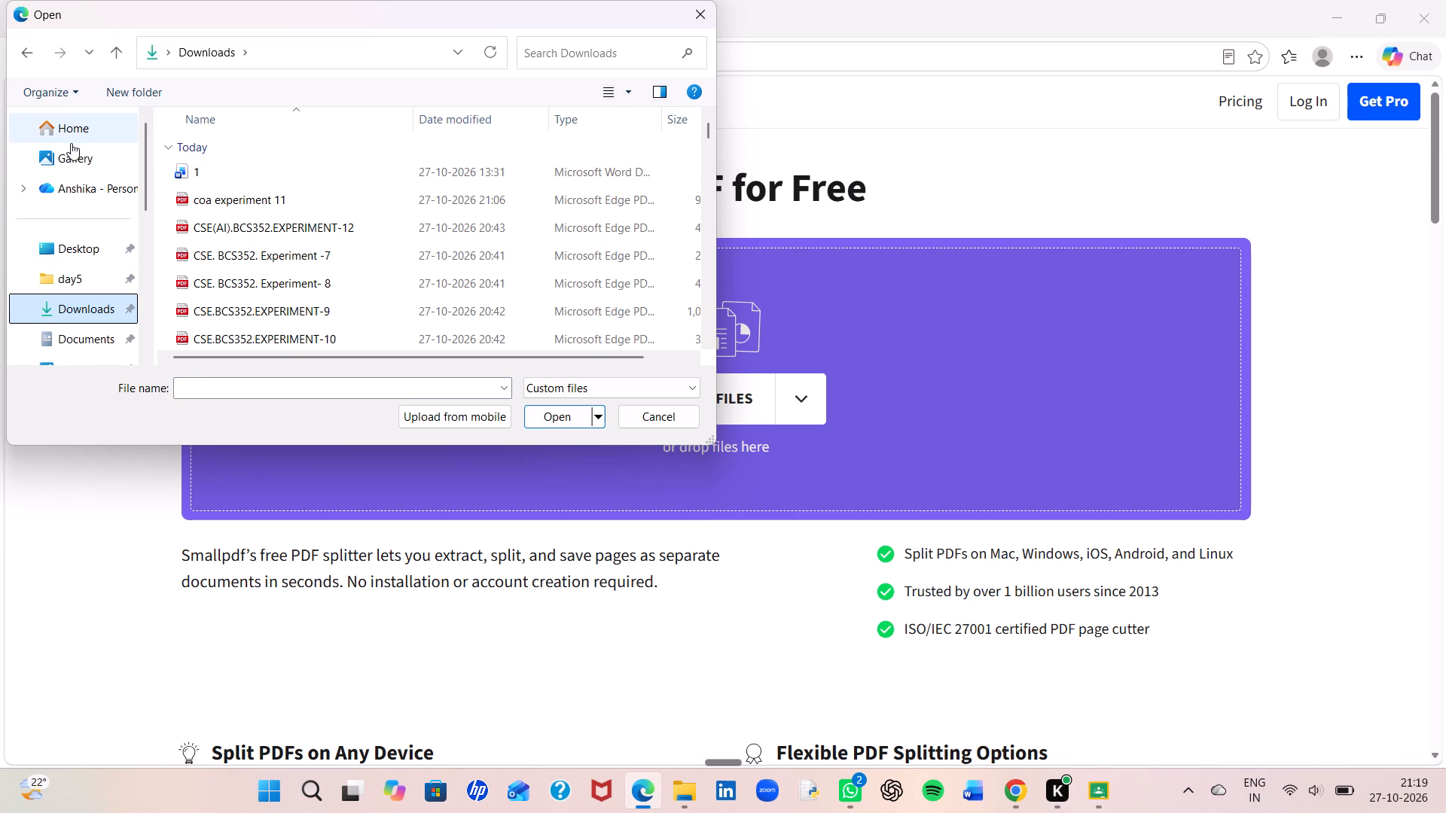
left_click(73, 149)
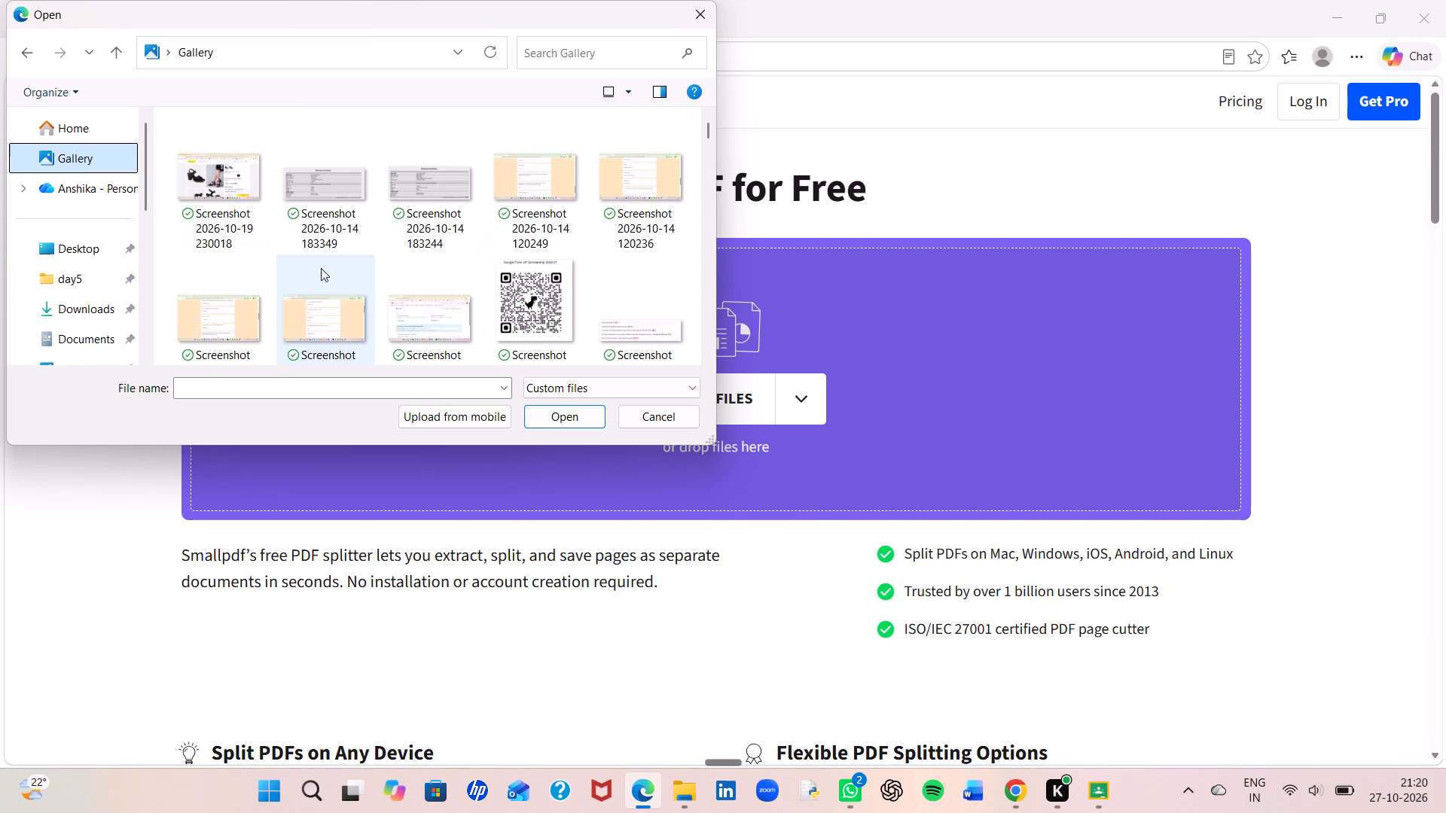
left_click(88, 120)
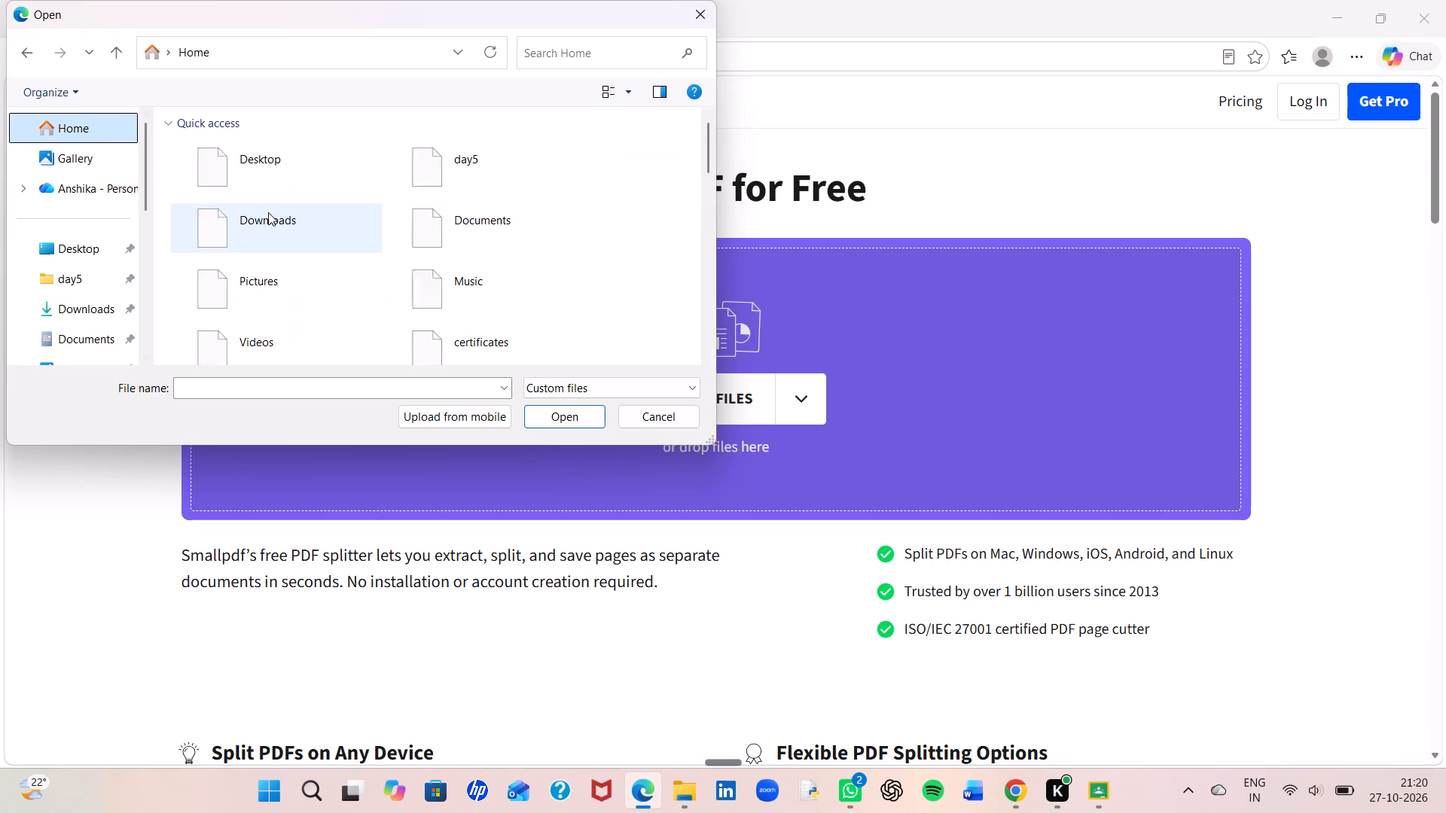
scroll(270, 213, "down", 2)
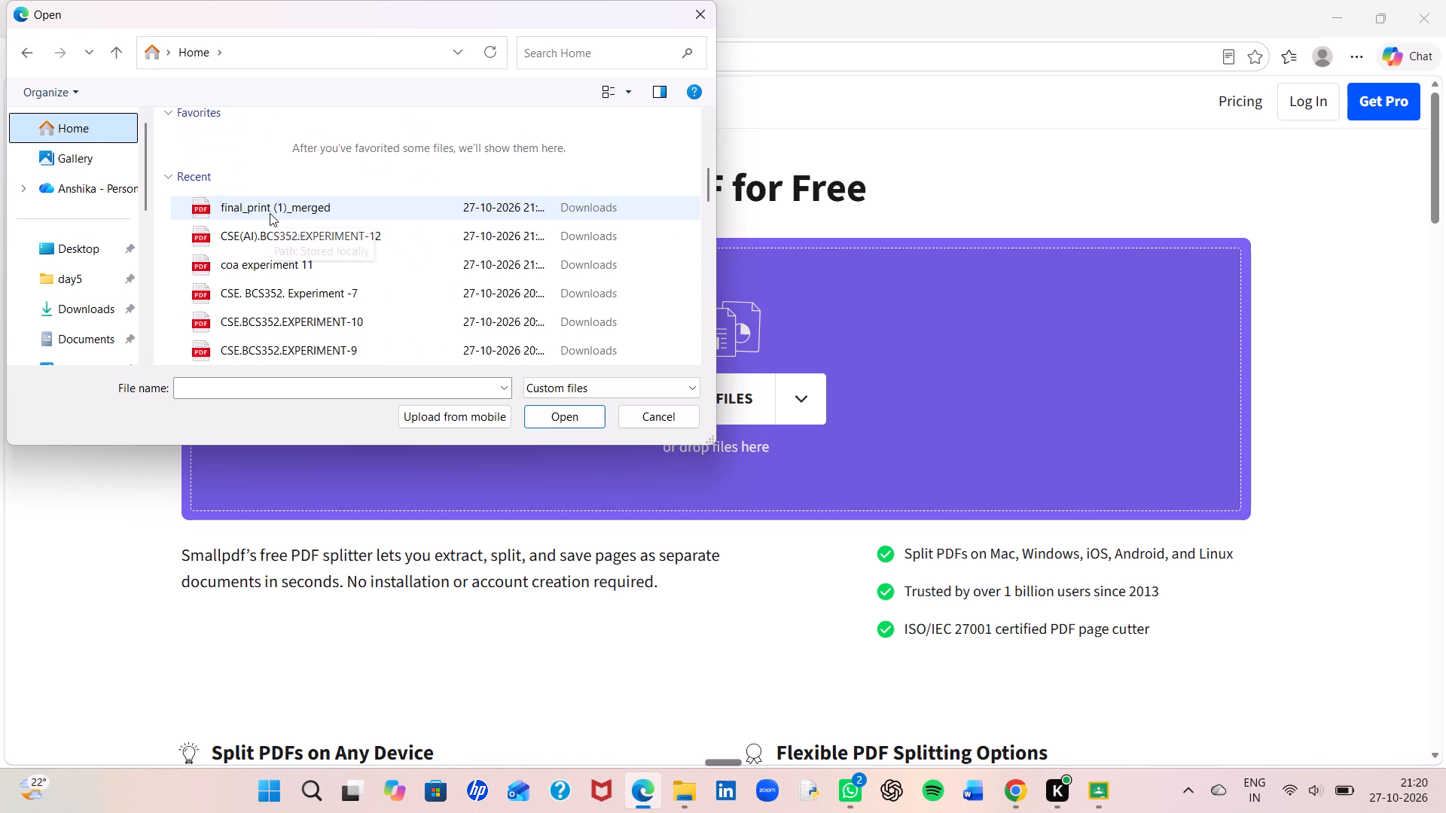
scroll(270, 213, "down", 1)
left_click(270, 212)
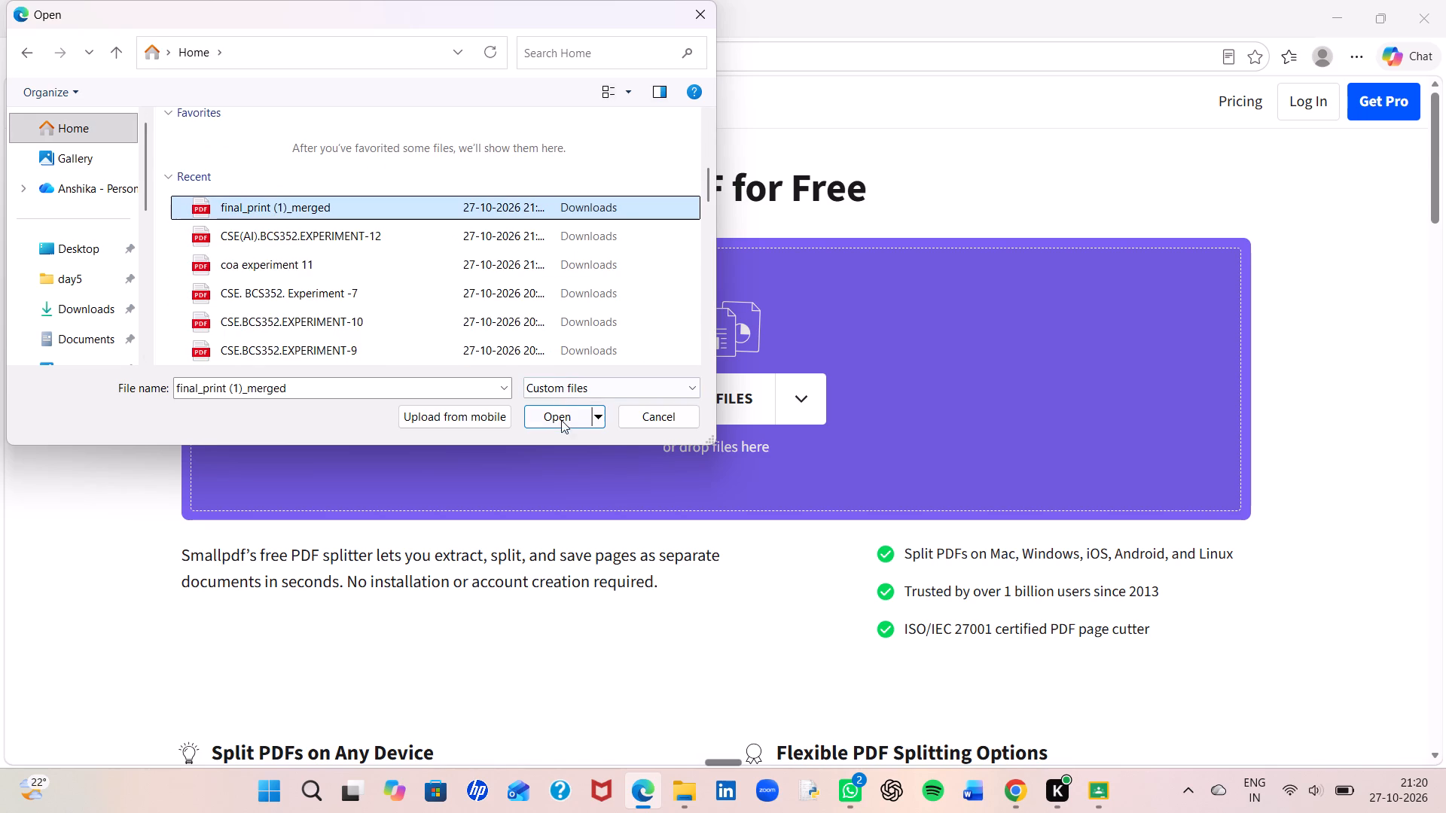
left_click(559, 408)
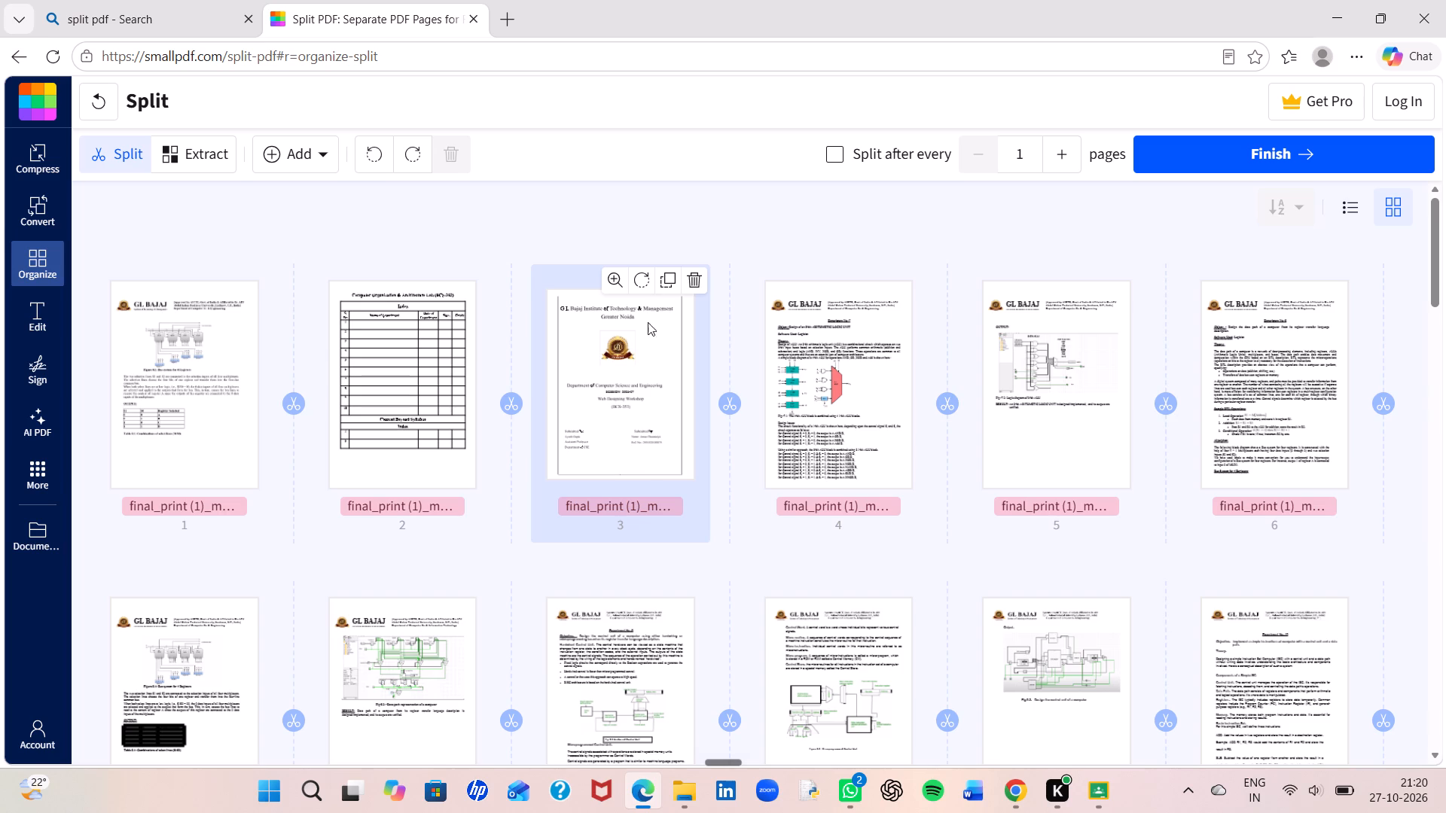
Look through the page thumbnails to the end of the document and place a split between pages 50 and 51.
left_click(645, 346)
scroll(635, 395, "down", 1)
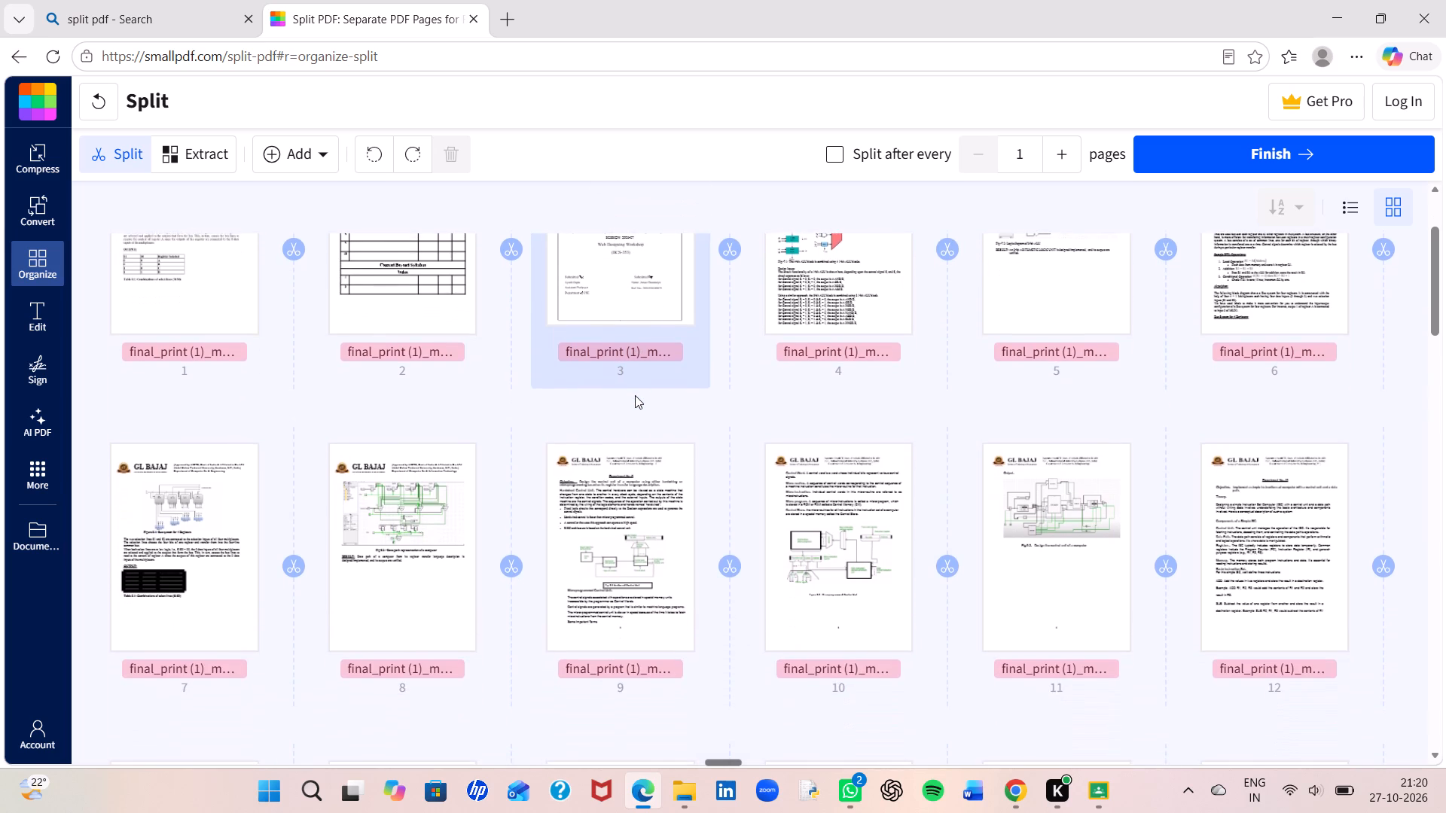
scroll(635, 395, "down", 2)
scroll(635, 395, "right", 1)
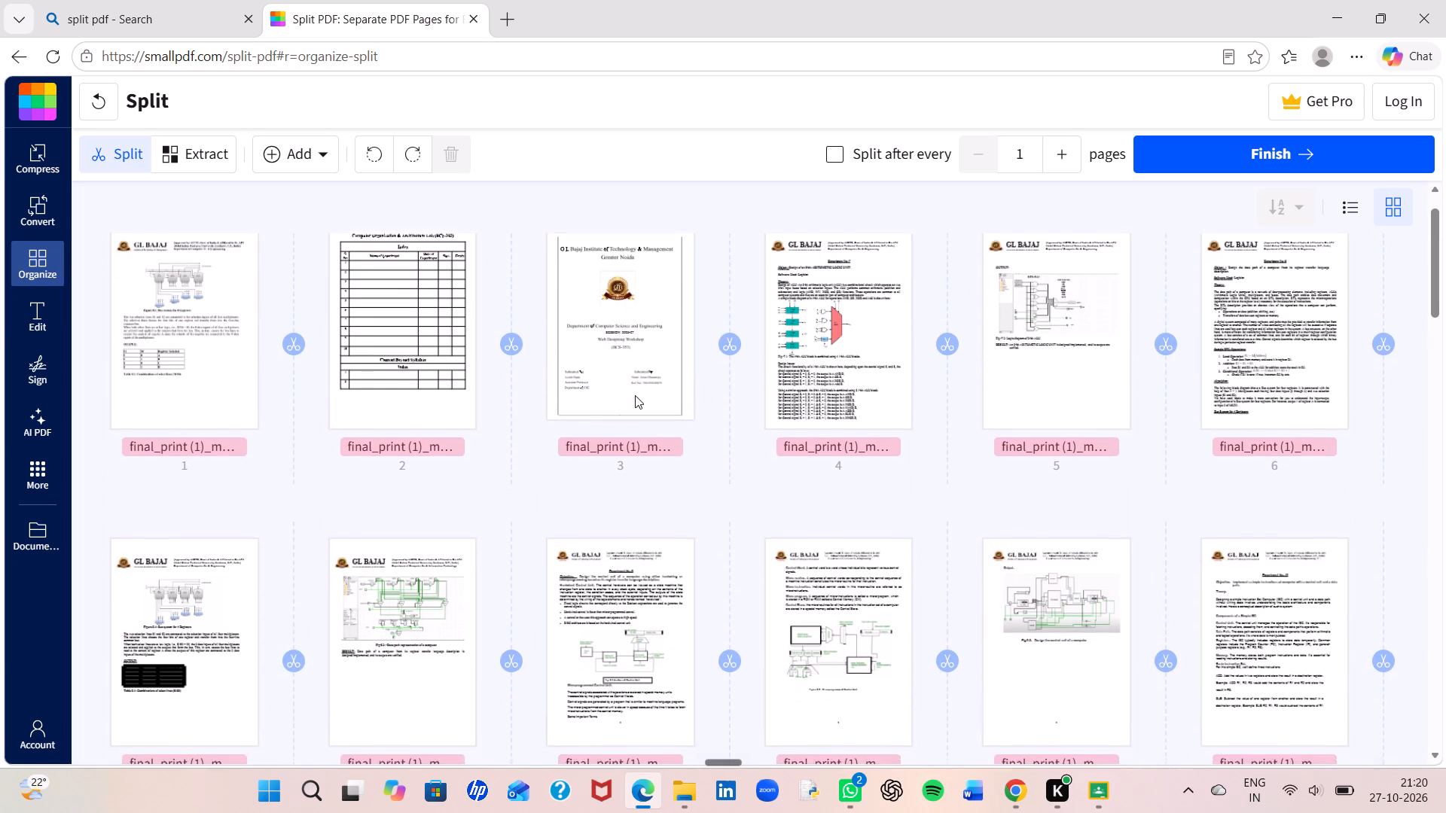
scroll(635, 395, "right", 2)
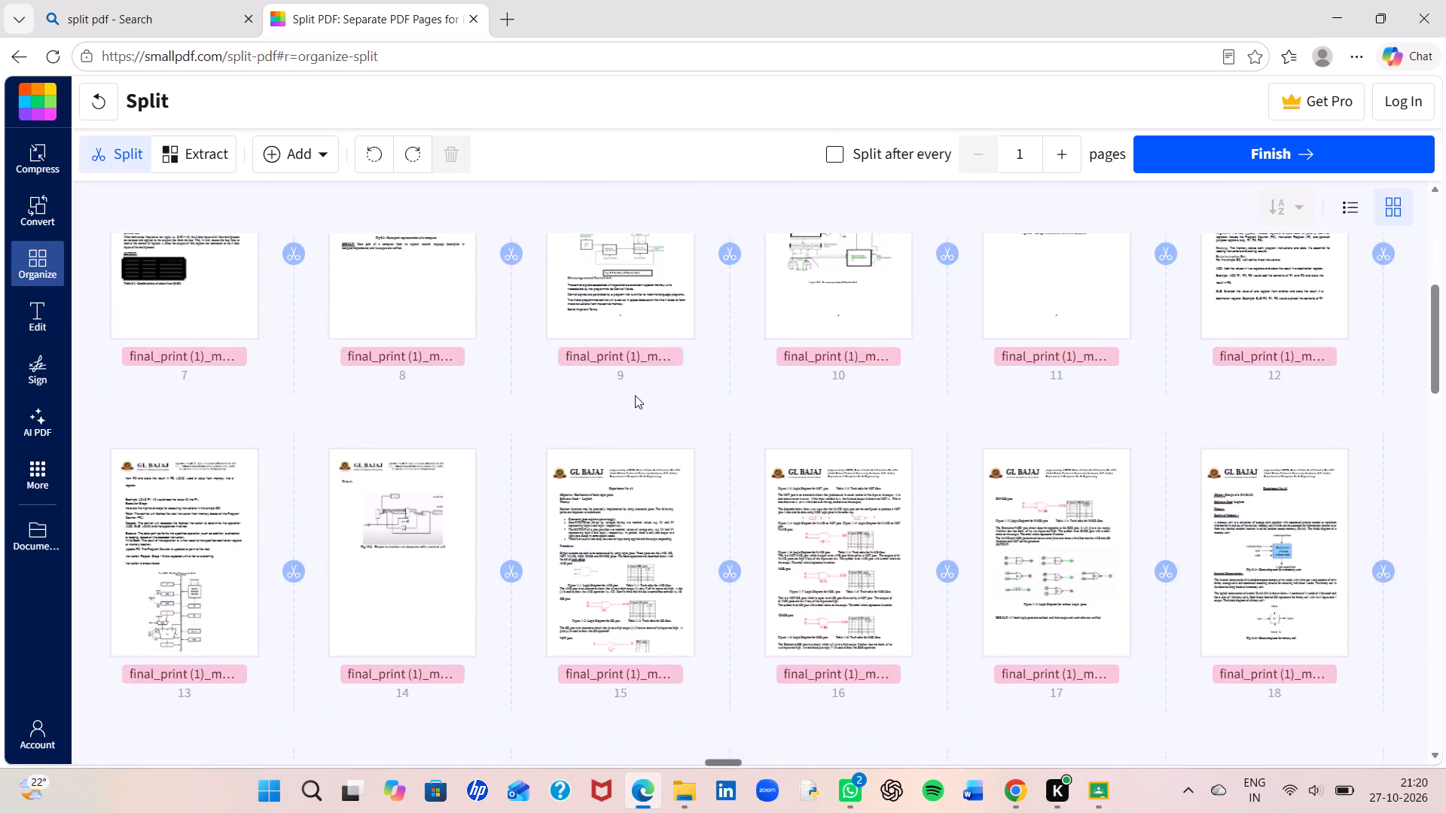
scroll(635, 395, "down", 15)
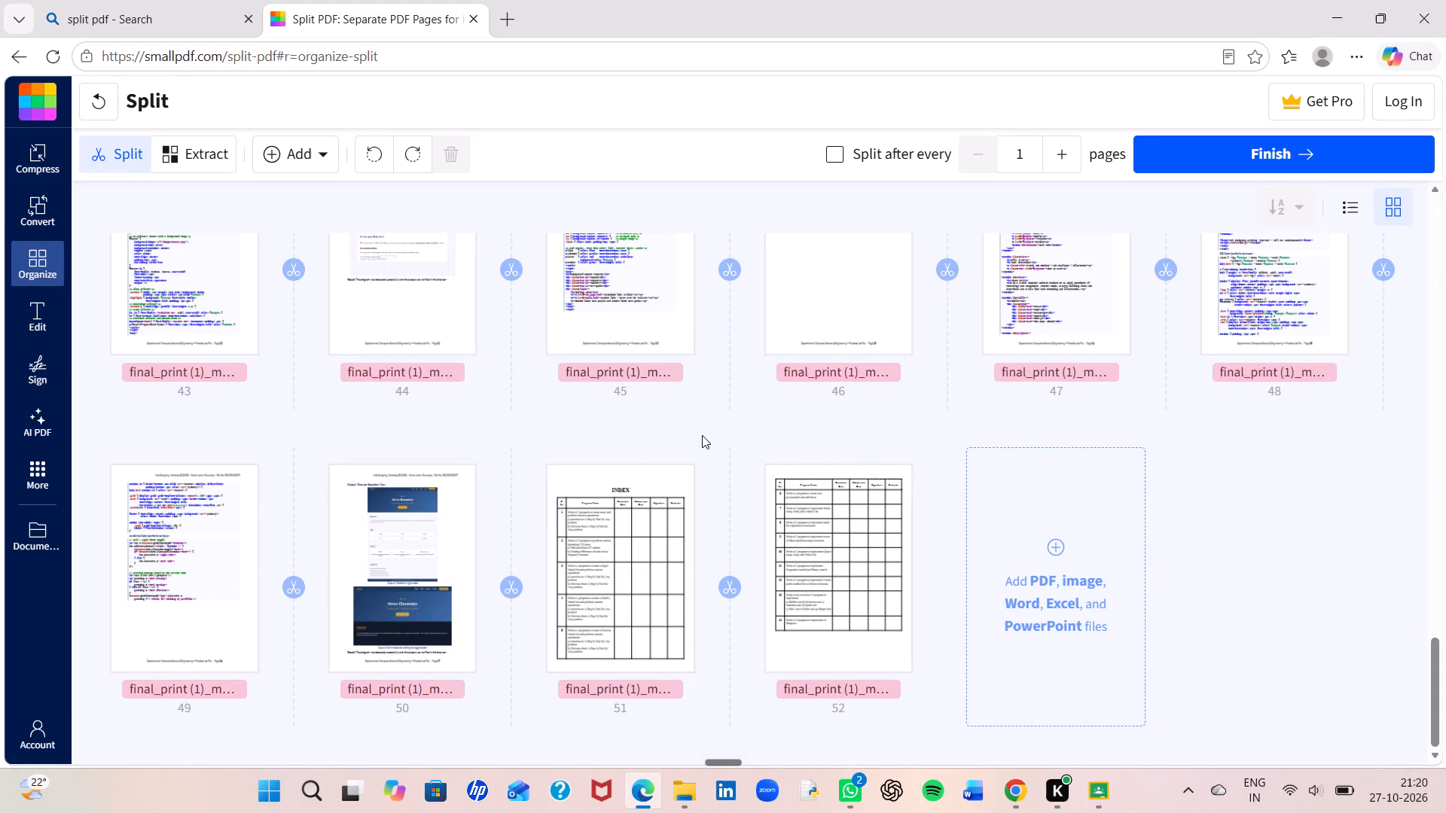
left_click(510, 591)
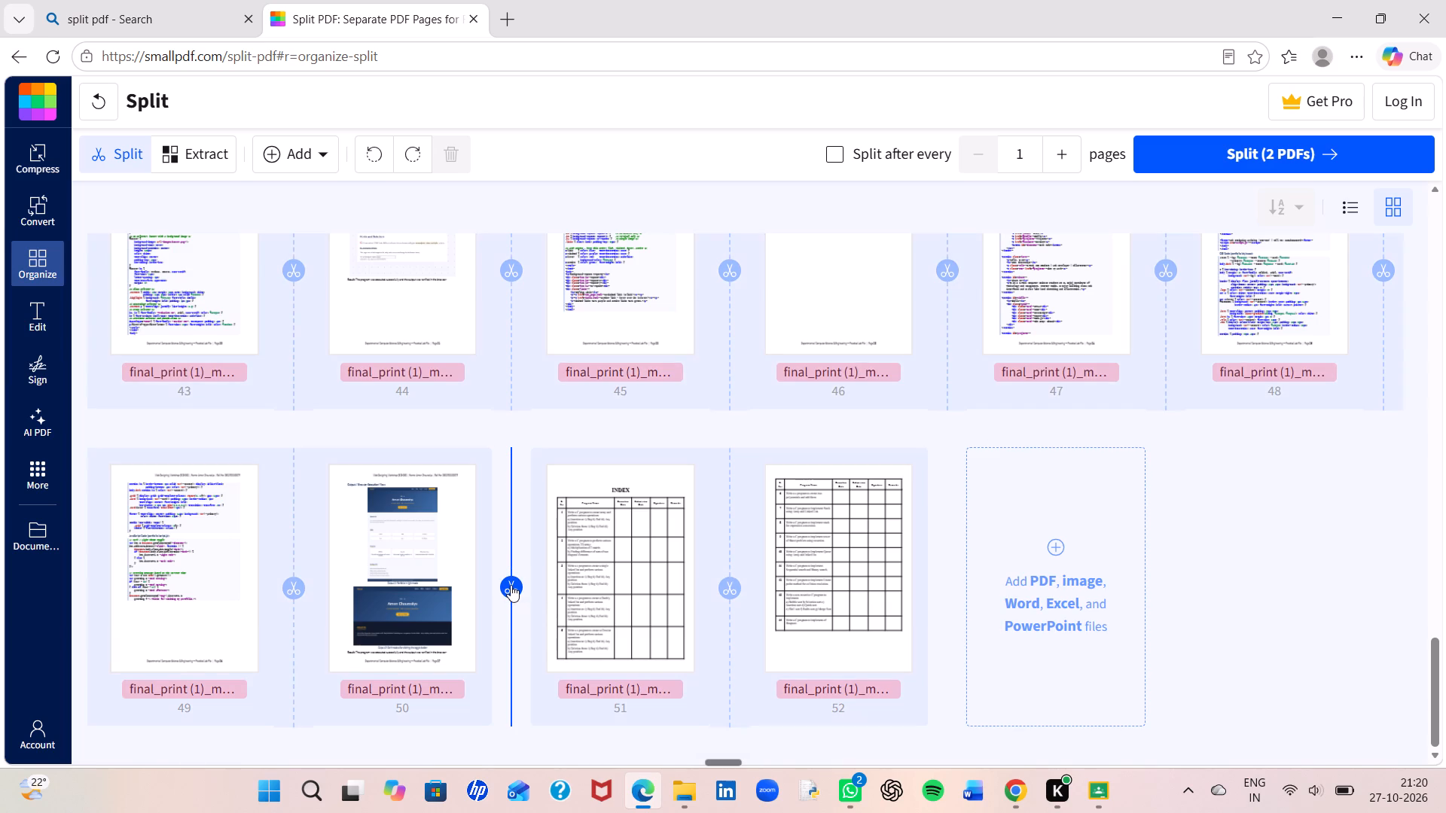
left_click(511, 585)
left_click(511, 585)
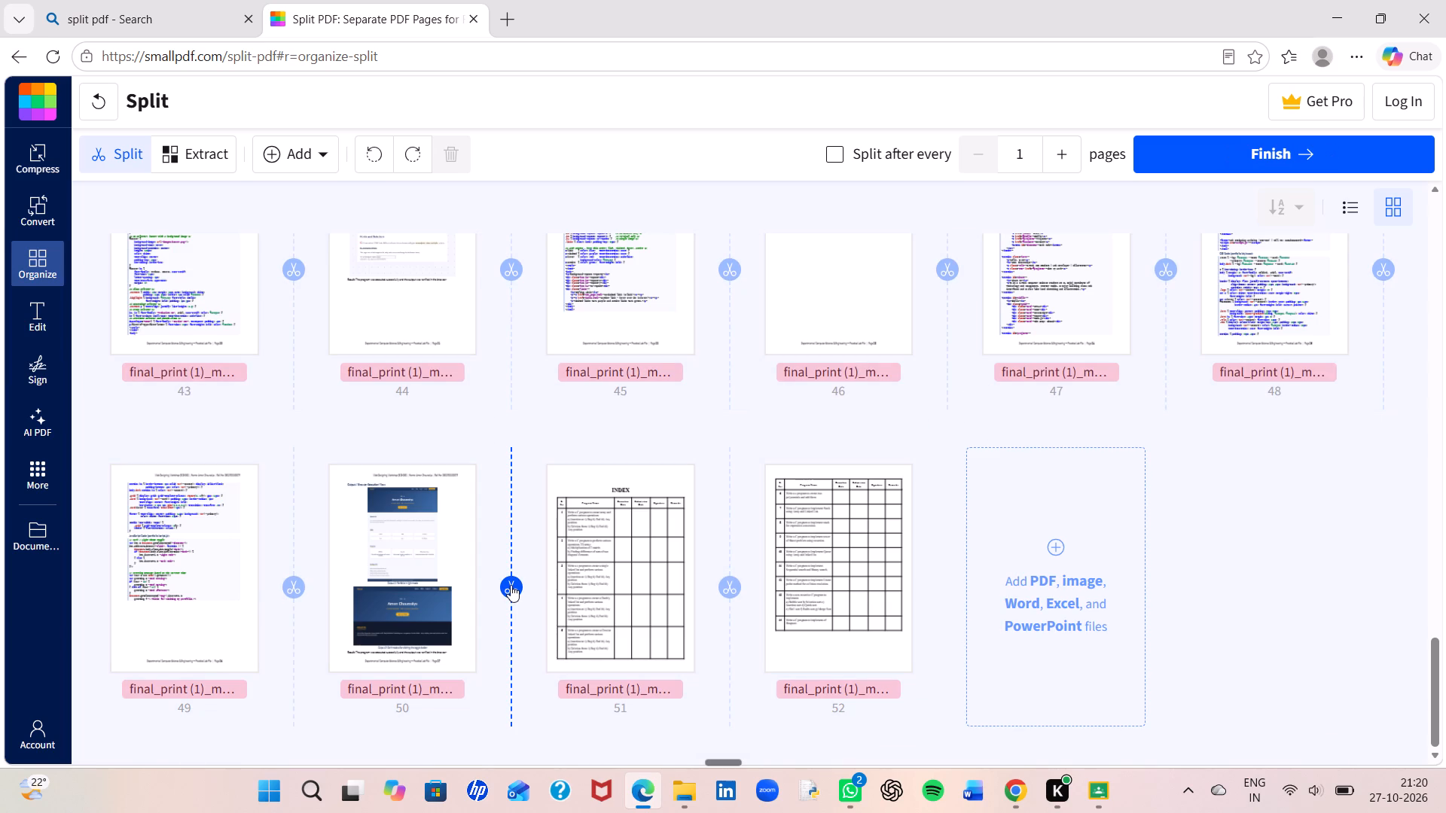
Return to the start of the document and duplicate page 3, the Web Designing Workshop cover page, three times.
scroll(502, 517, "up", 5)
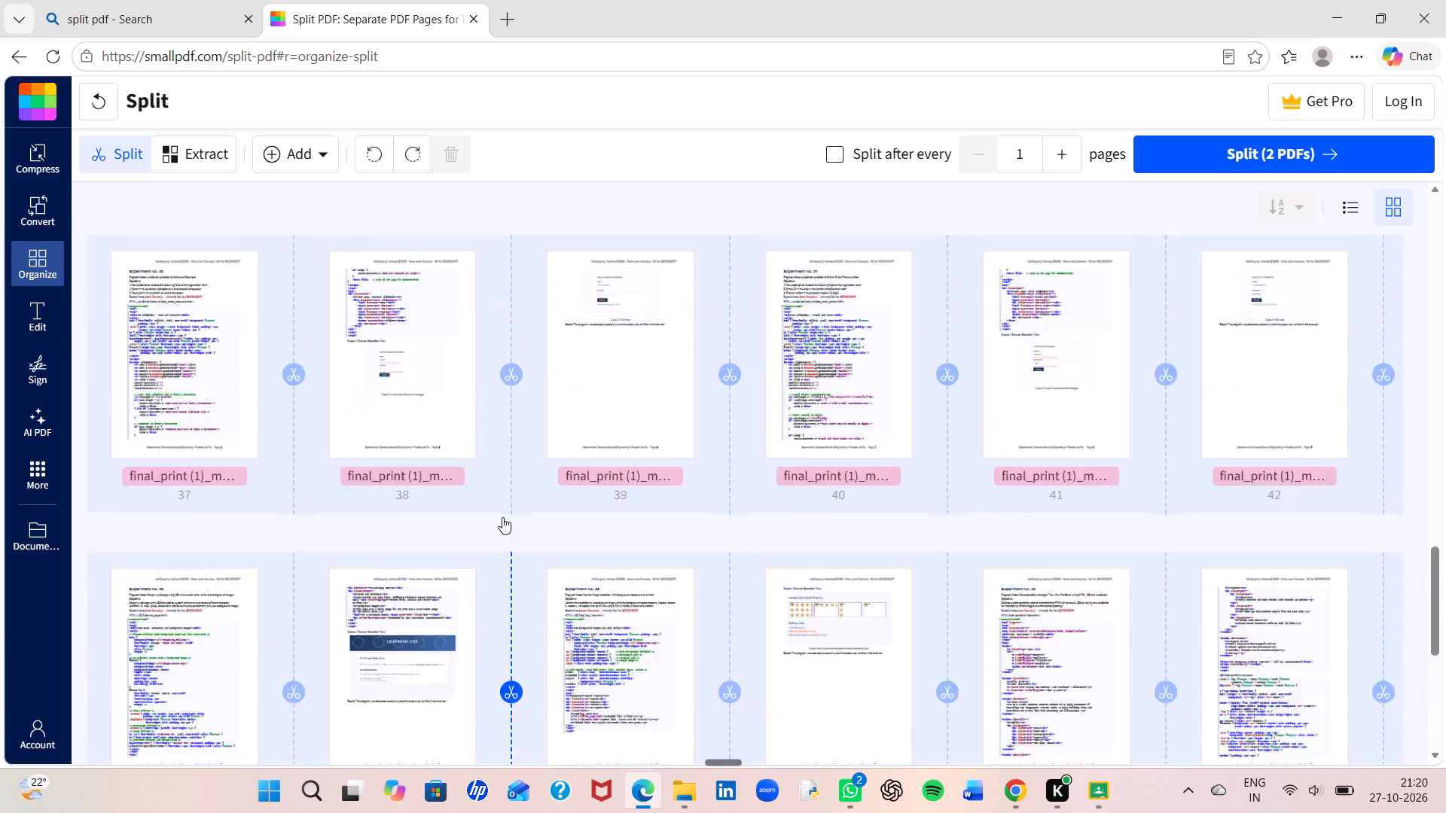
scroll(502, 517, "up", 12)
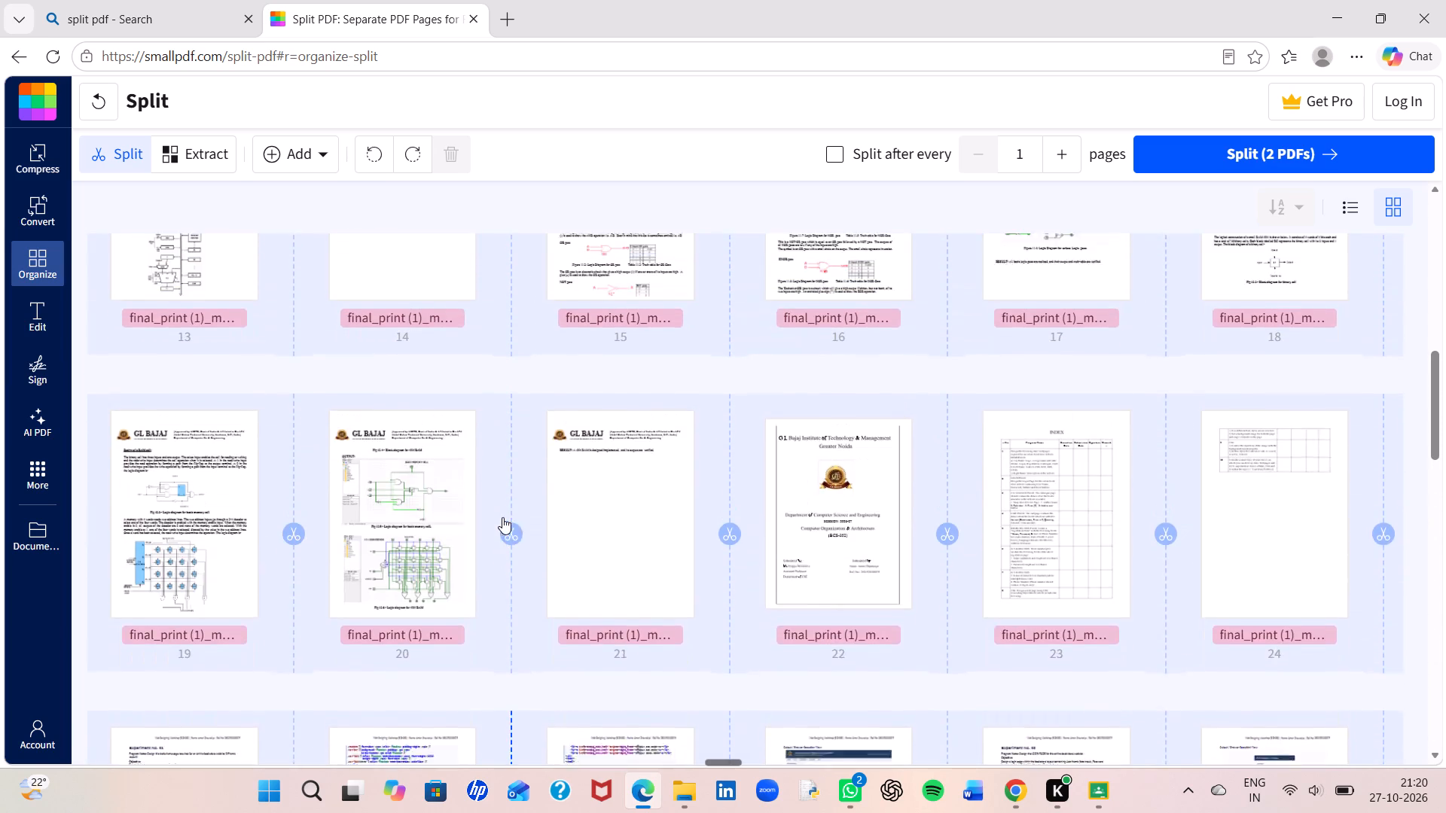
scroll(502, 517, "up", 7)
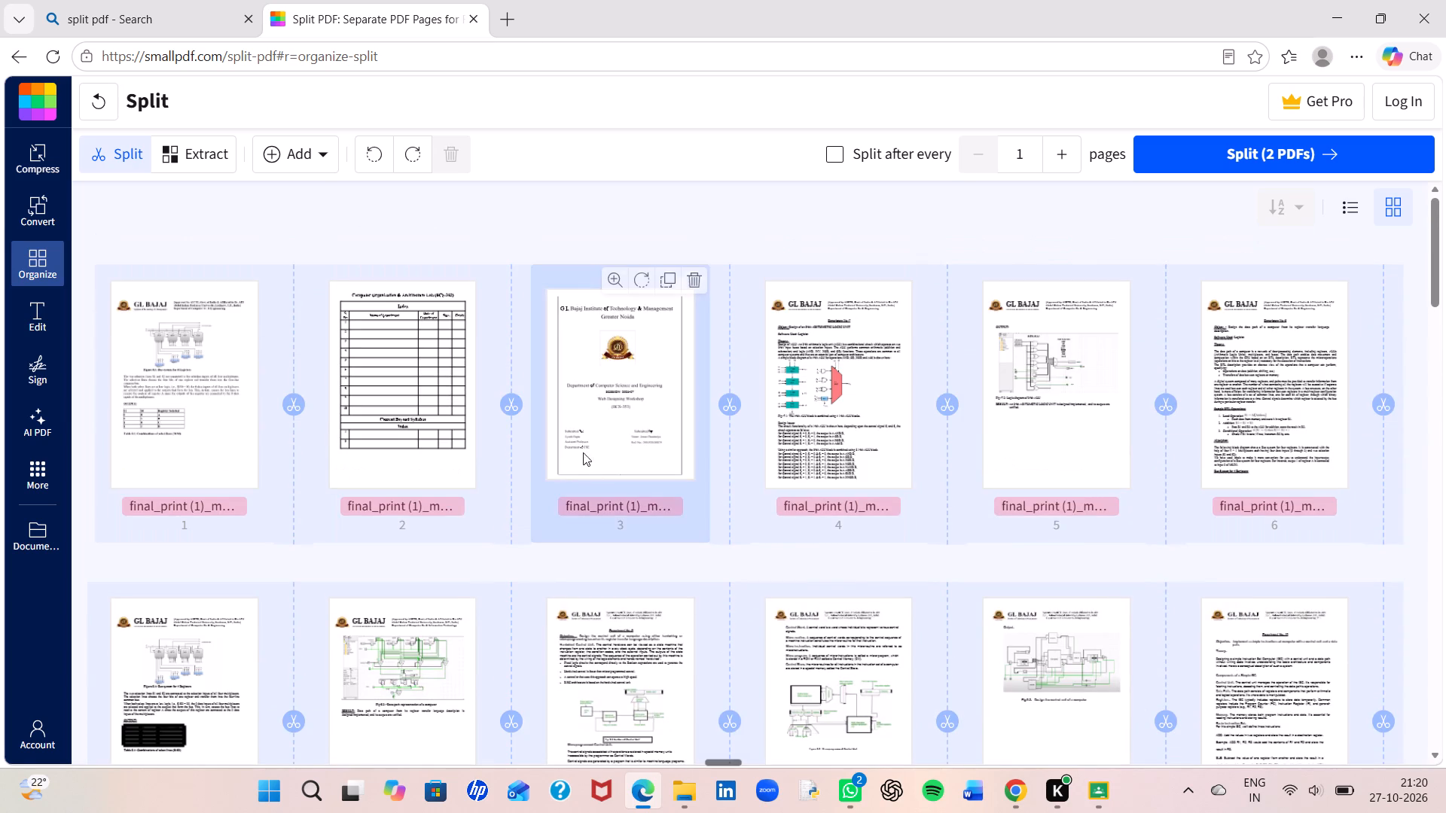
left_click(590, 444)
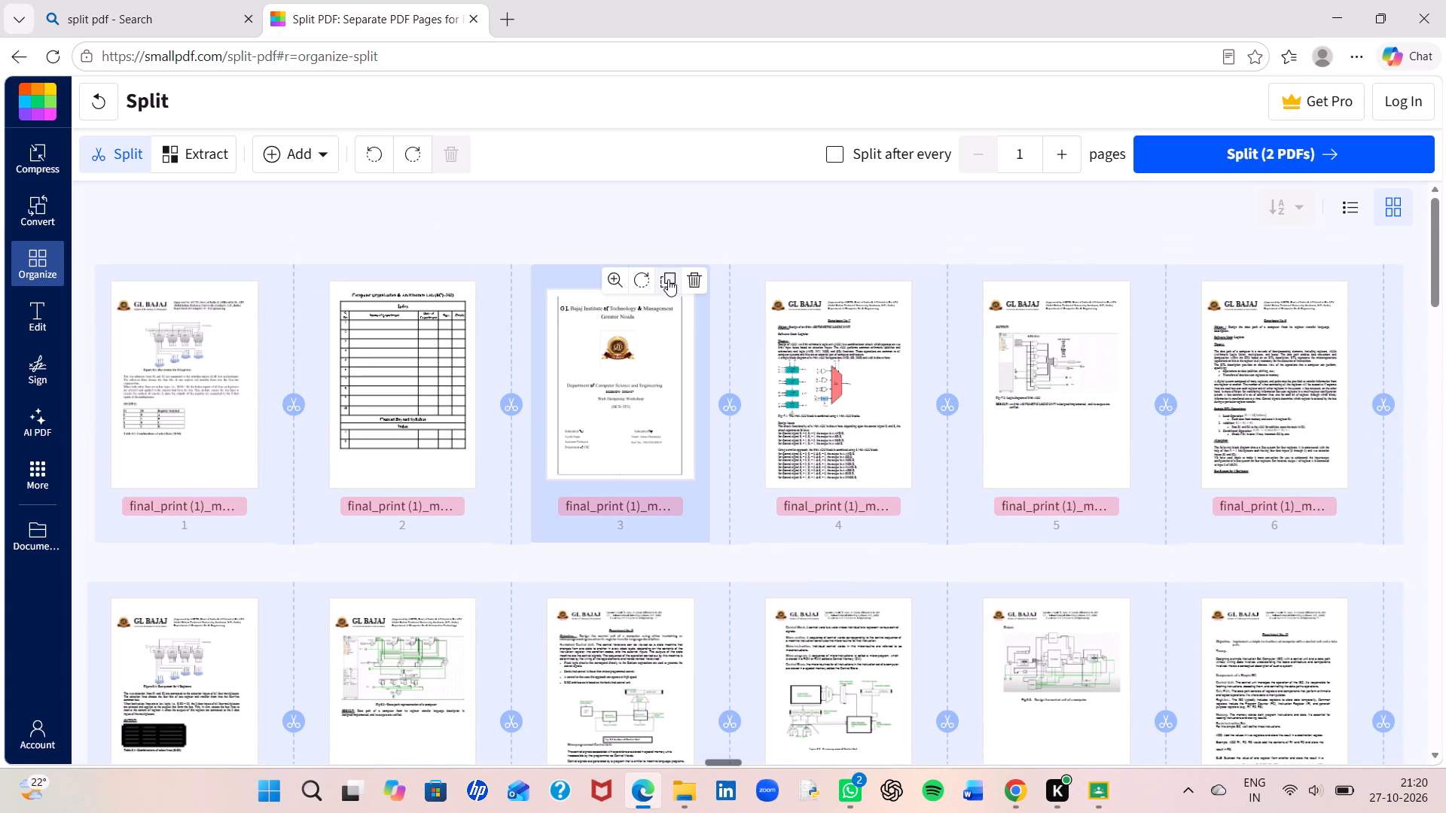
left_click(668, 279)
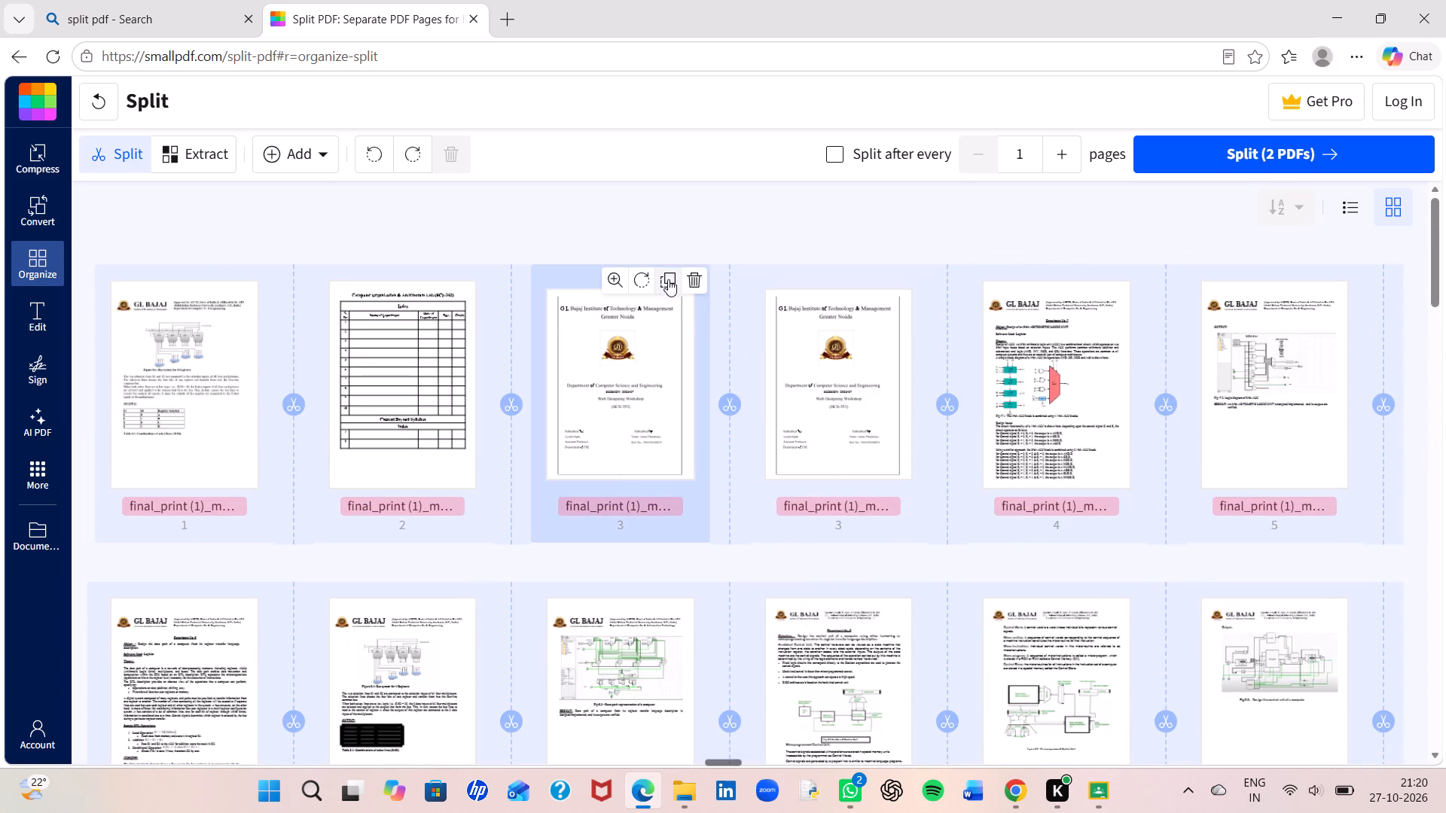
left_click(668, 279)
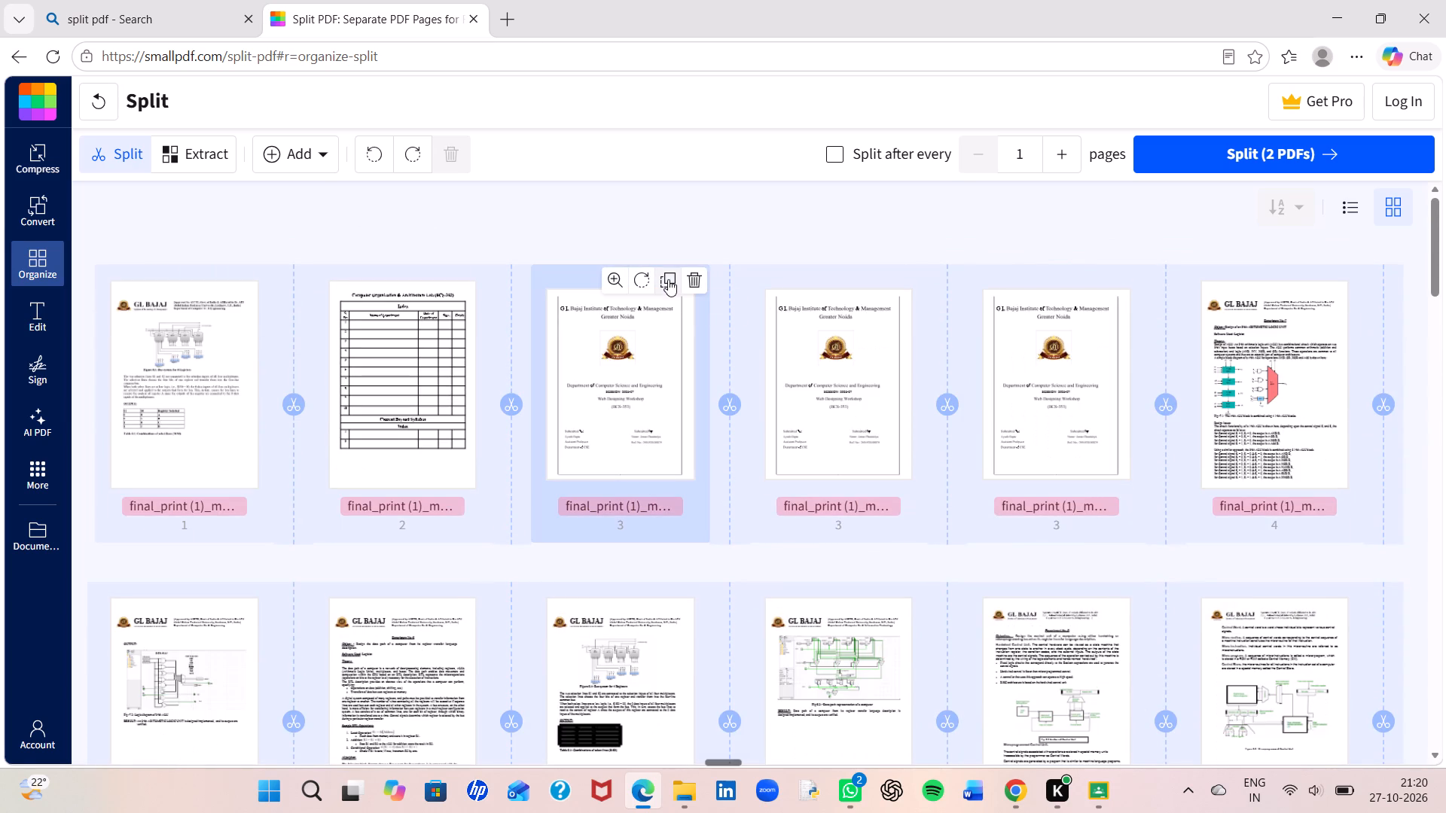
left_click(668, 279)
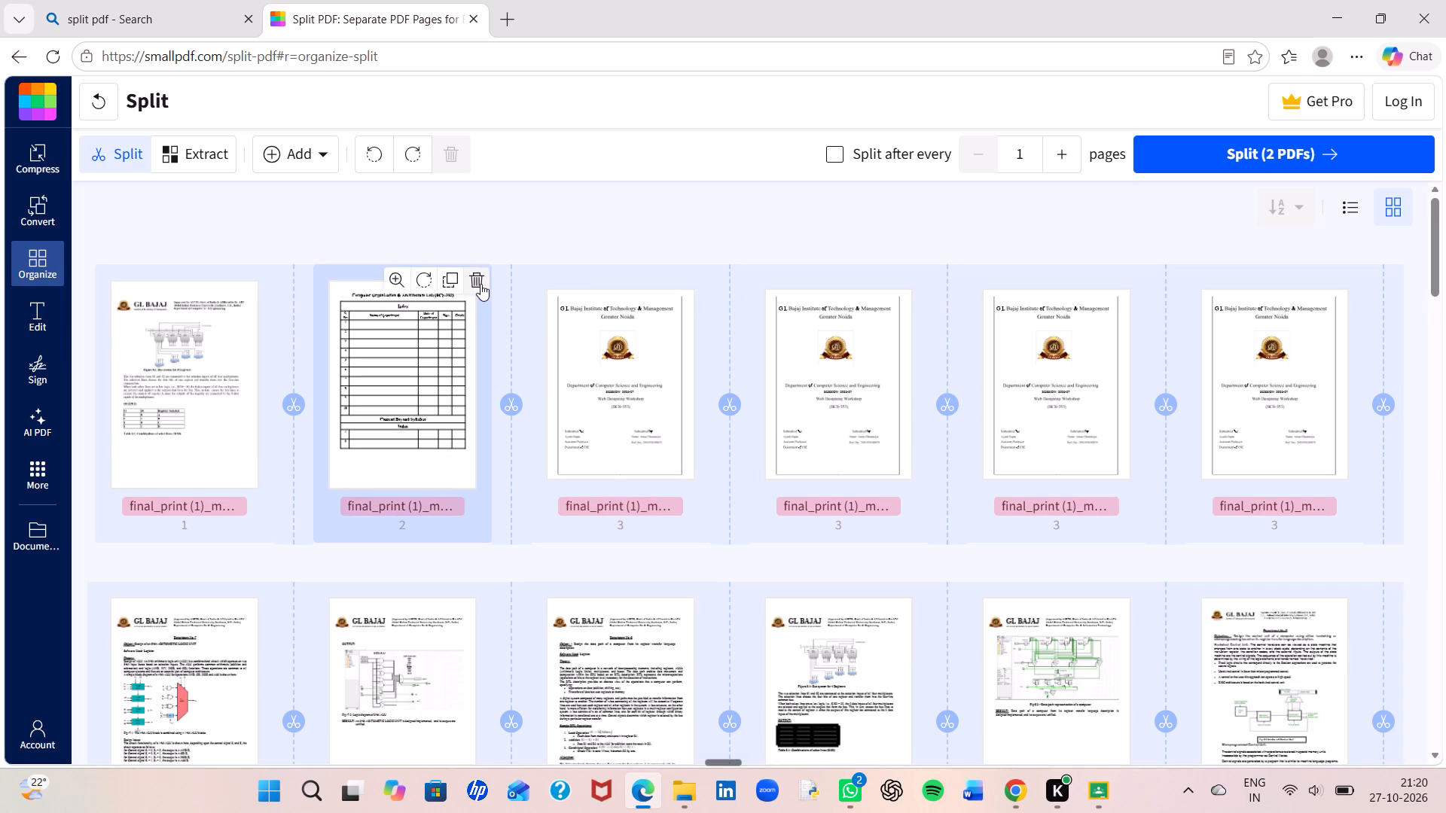
Delete page 2, the blank index table page, from the document.
left_click(480, 284)
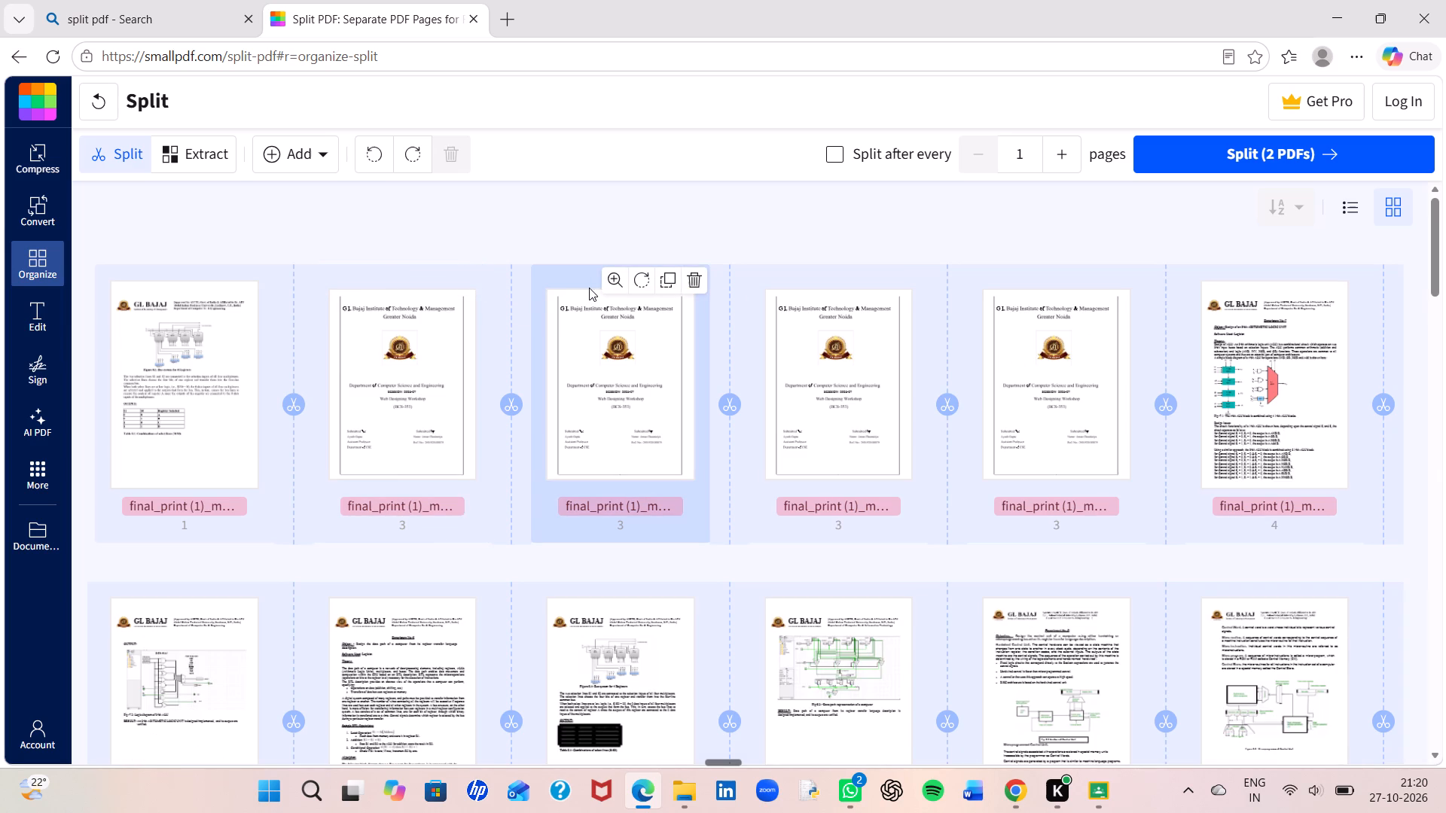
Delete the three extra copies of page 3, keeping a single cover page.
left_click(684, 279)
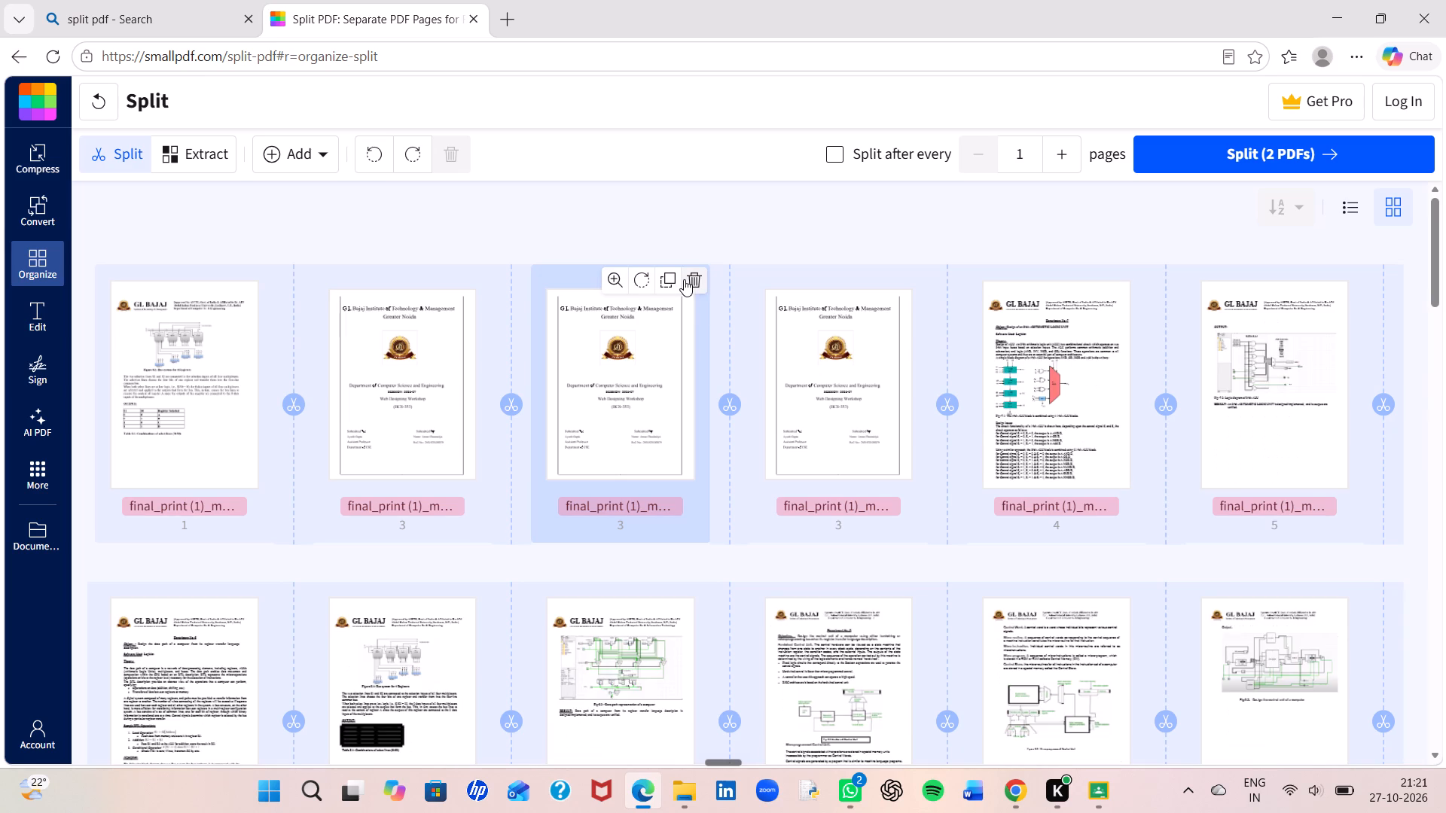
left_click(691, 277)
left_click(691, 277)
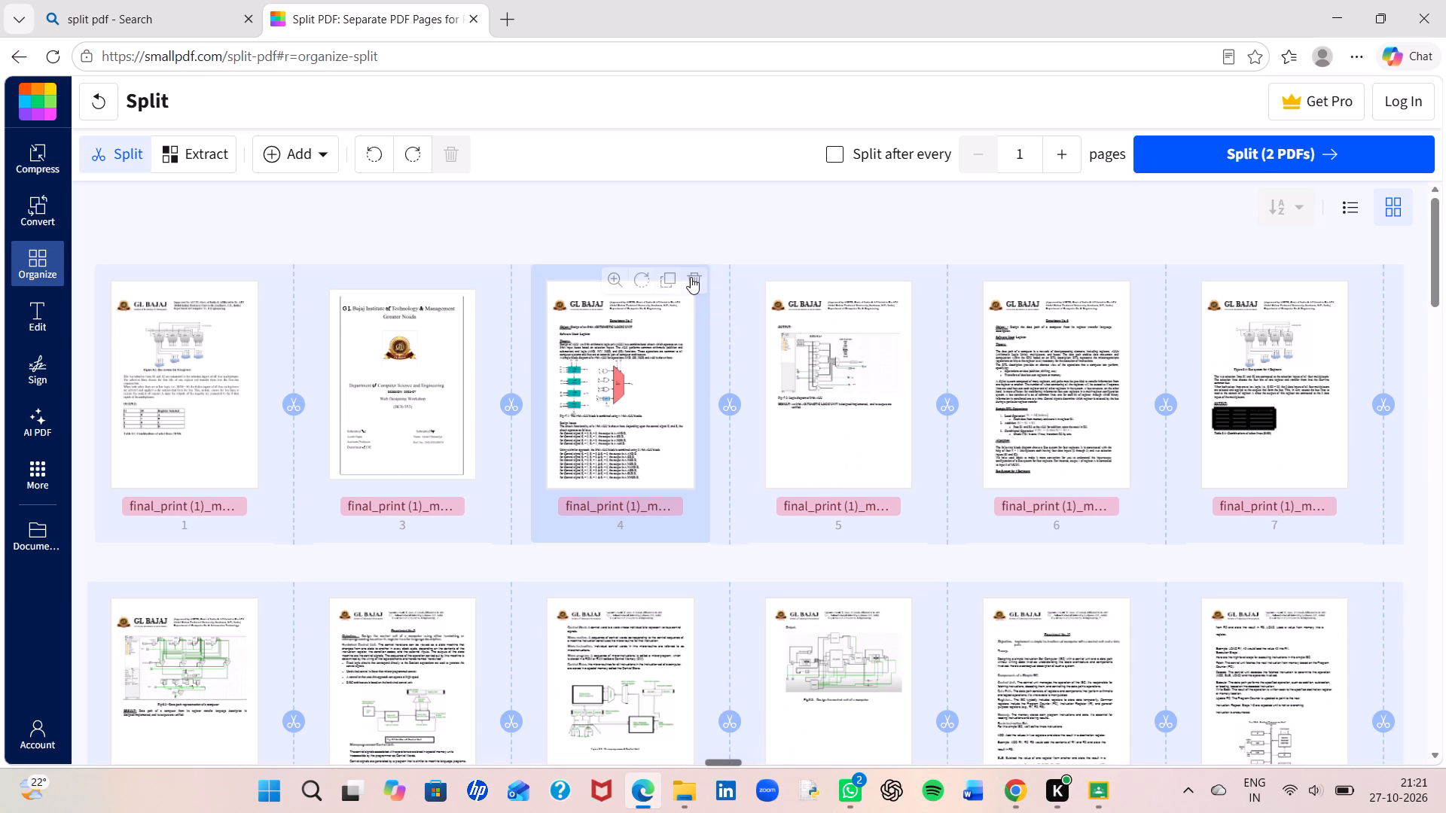
Delete all pages that follow page 3, the Web Designing Workshop cover page, from page 4 through page 52.
left_click(691, 277)
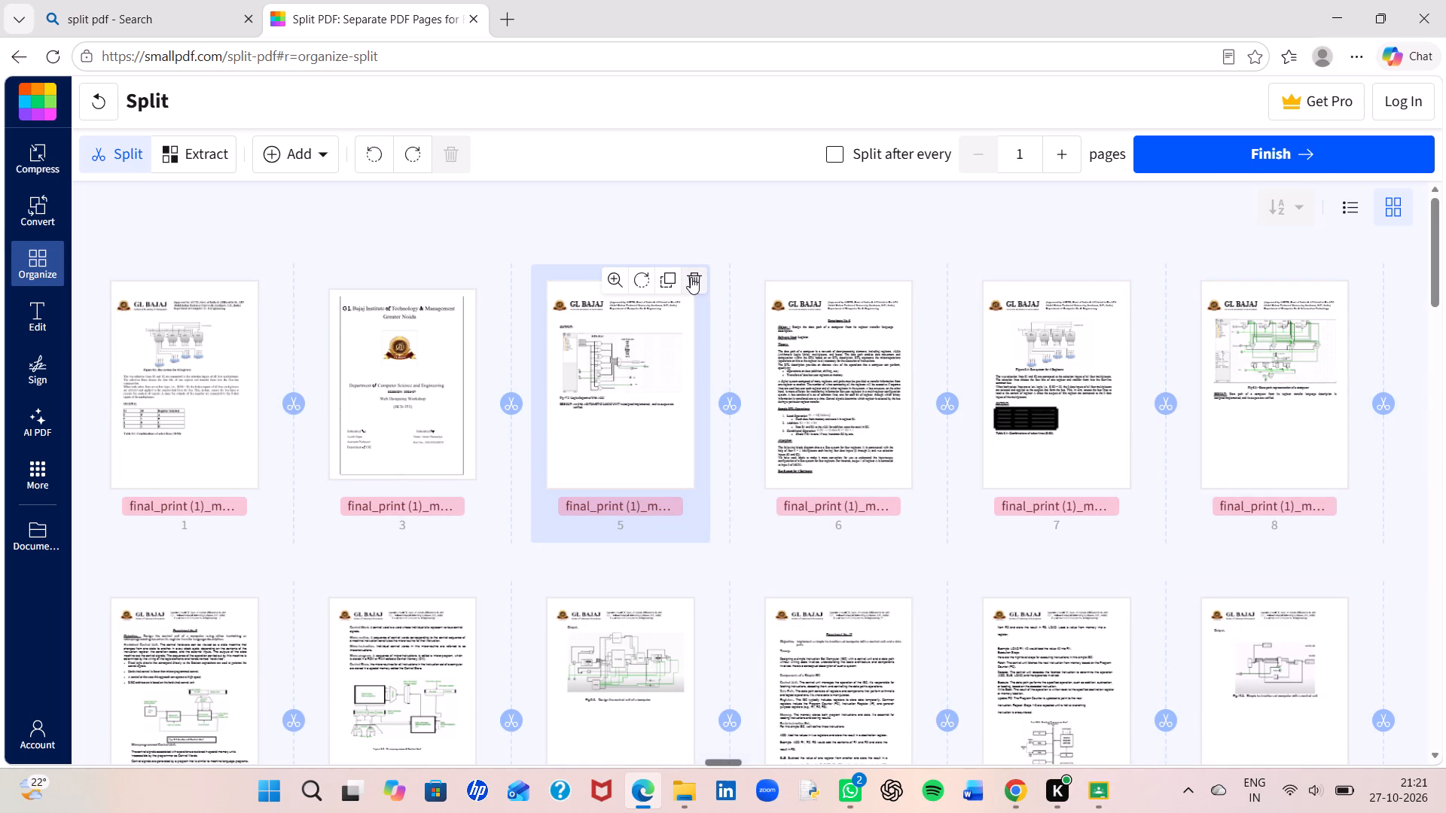
left_click(691, 277)
left_click(691, 277)
left_click(691, 277)
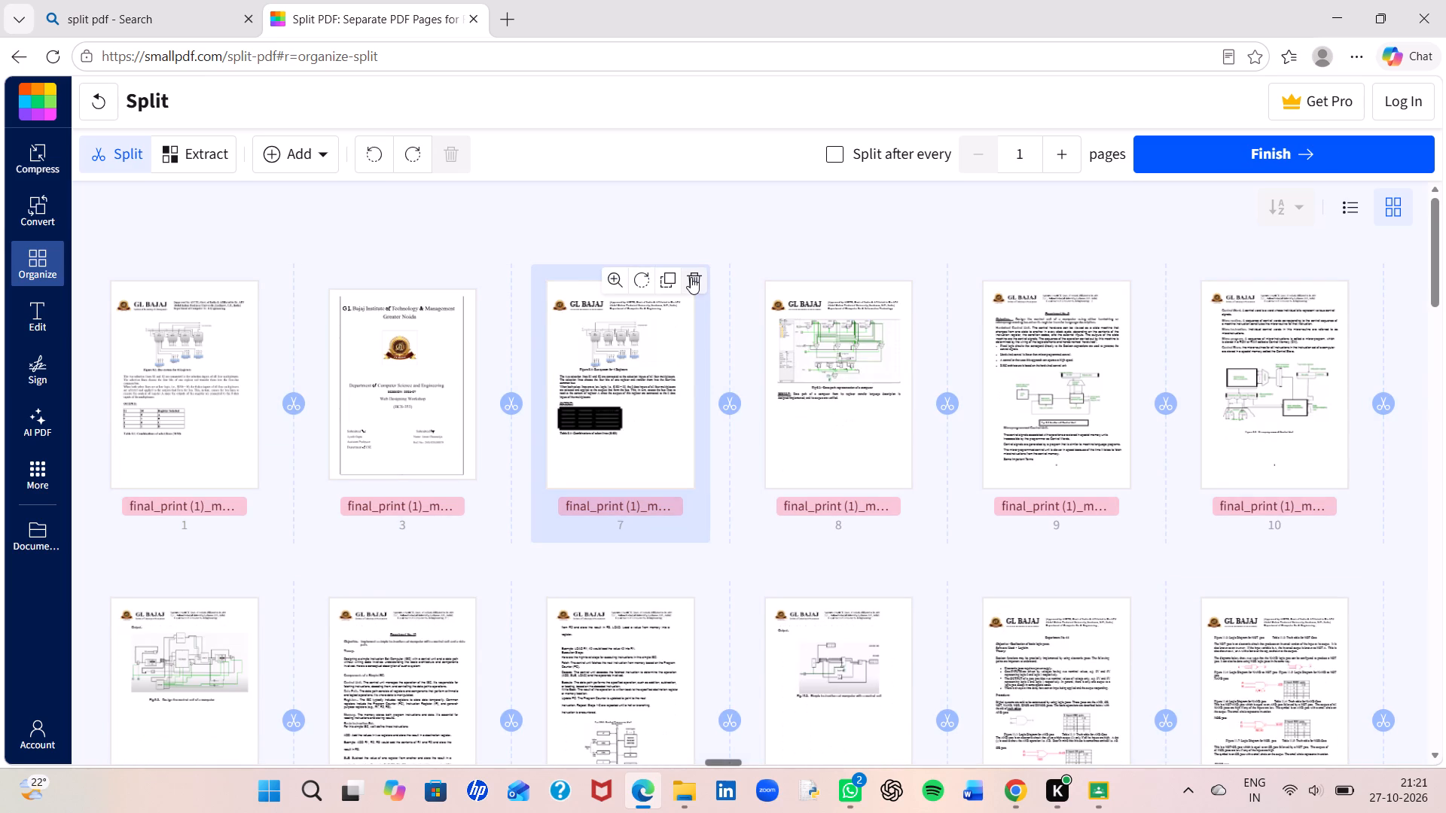
triple_click(691, 277)
triple_click(691, 277)
triple_click(691, 277)
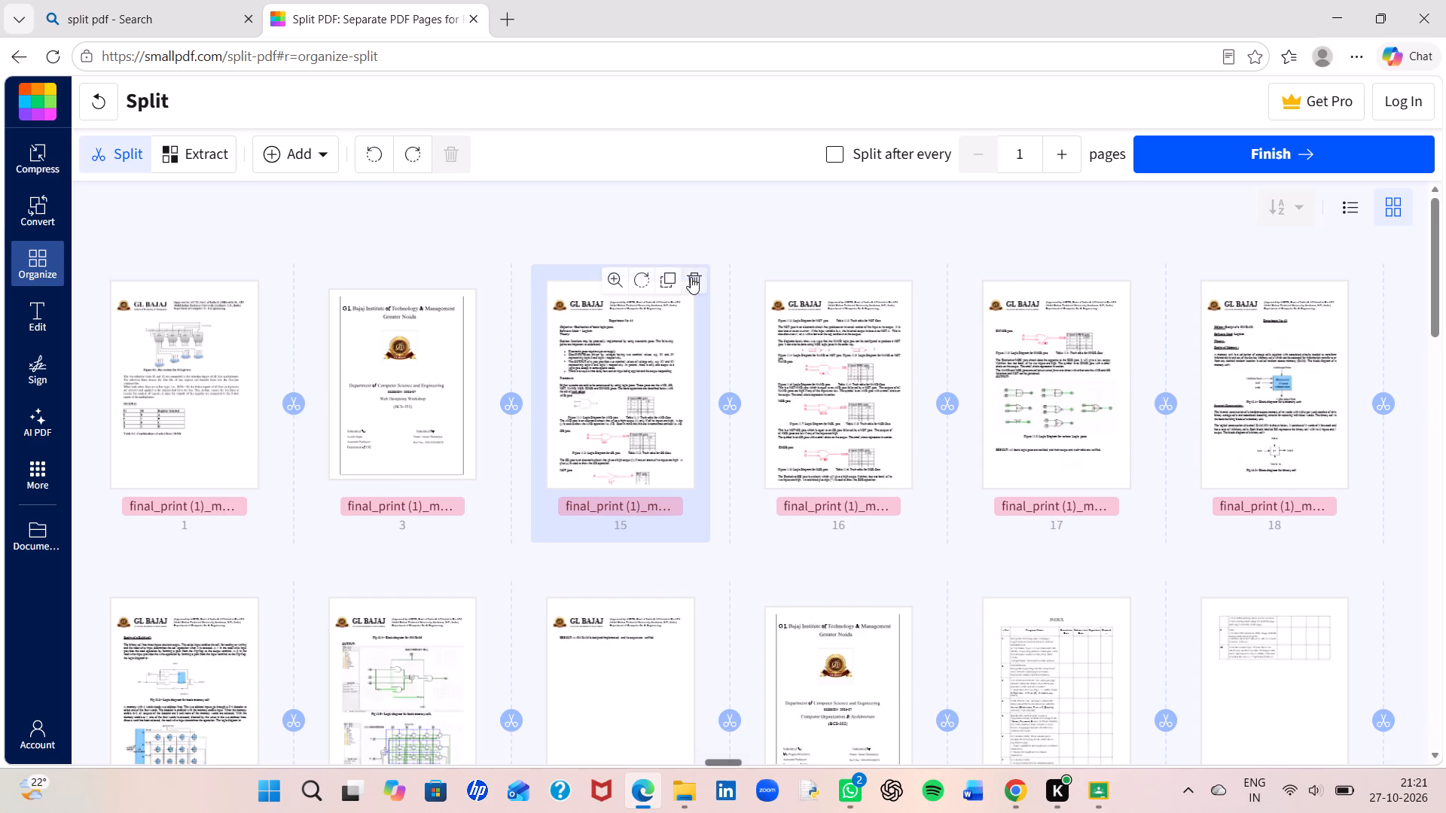
triple_click(691, 277)
triple_click(691, 277)
triple_click(691, 277)
triple_click(691, 277)
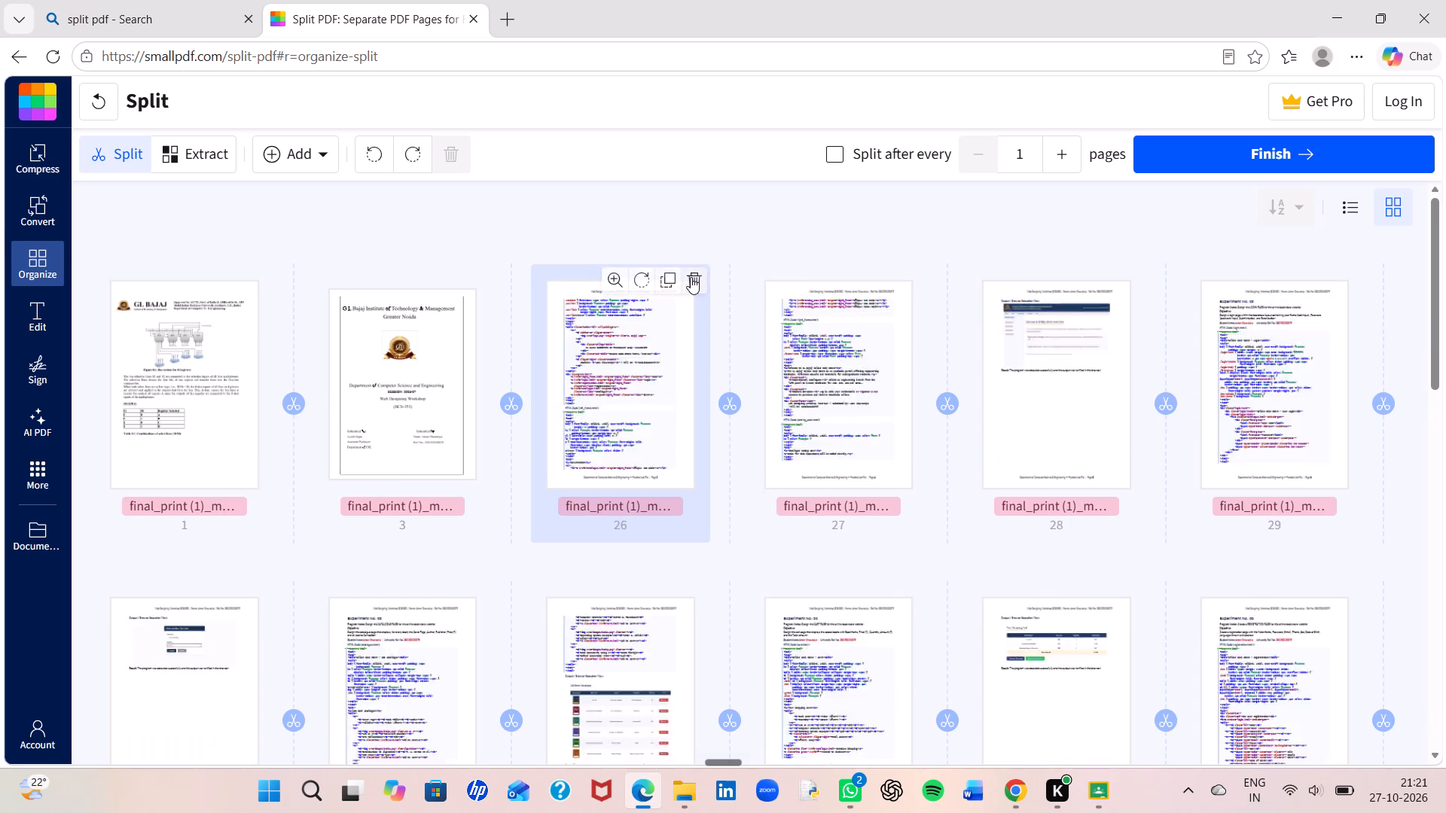
triple_click(691, 277)
triple_click(691, 277)
triple_click(691, 277)
triple_click(691, 277)
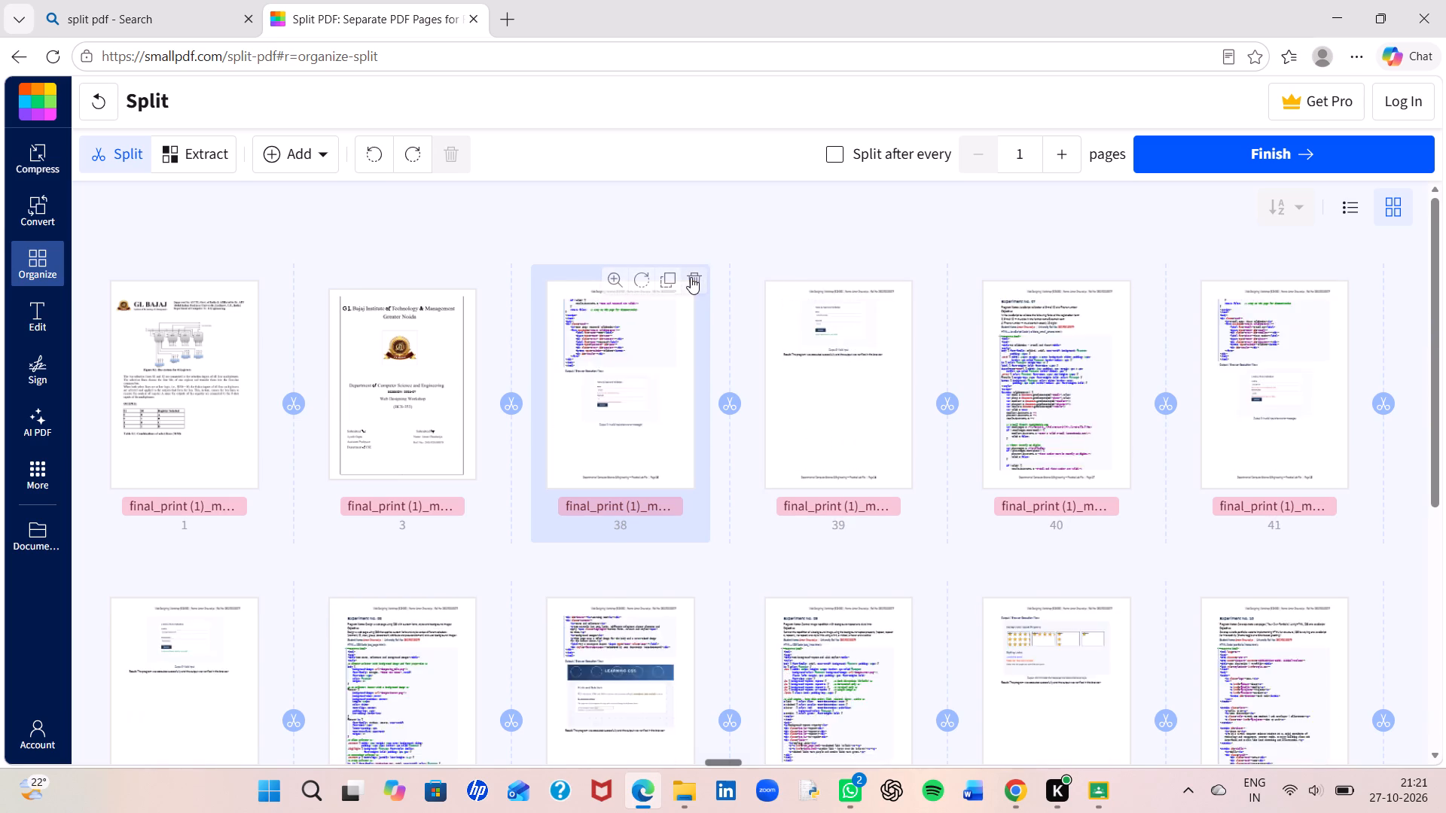
triple_click(691, 277)
triple_click(691, 277)
triple_click(691, 277)
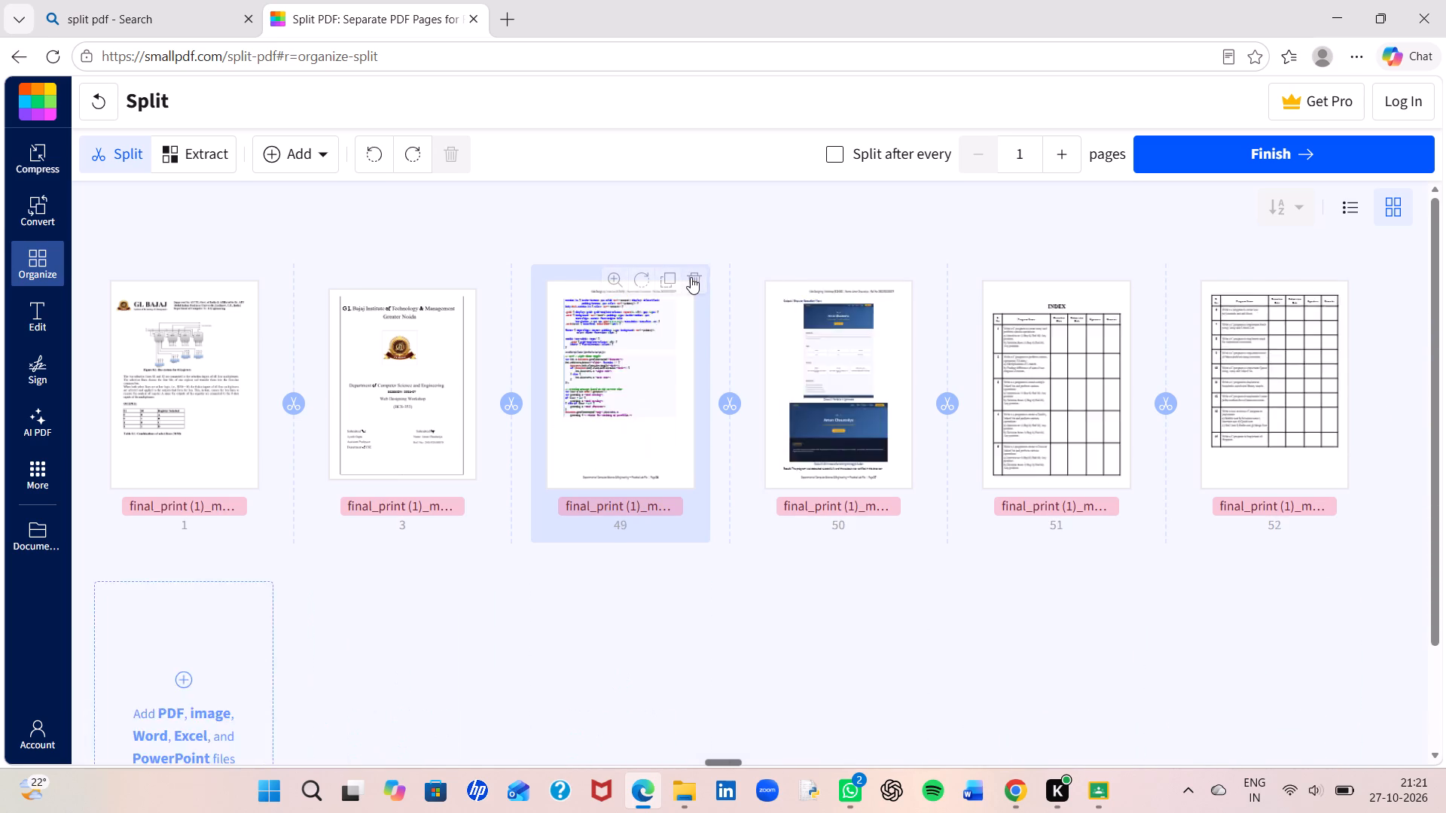
triple_click(691, 277)
triple_click(691, 277)
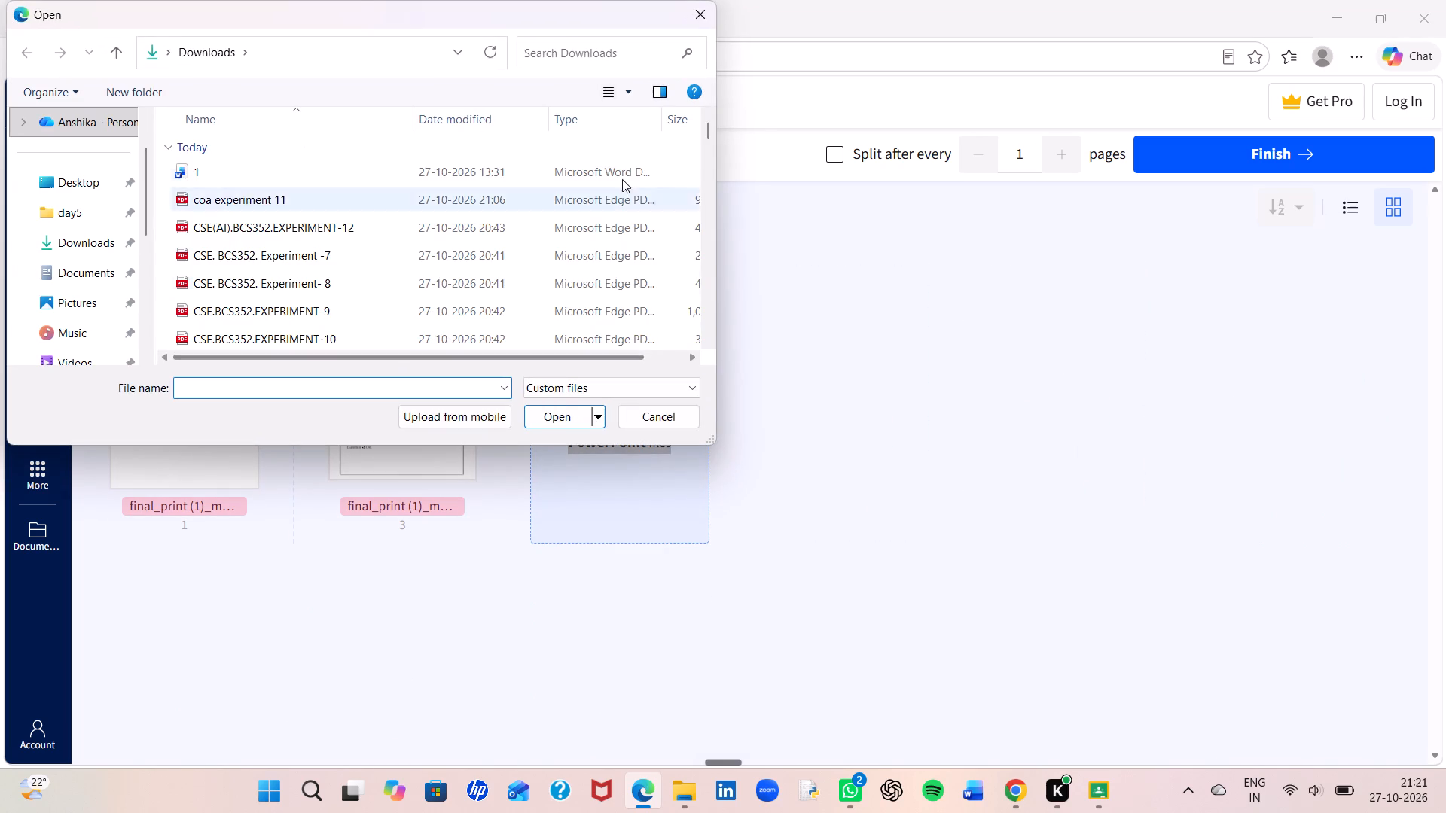
left_click(811, 306)
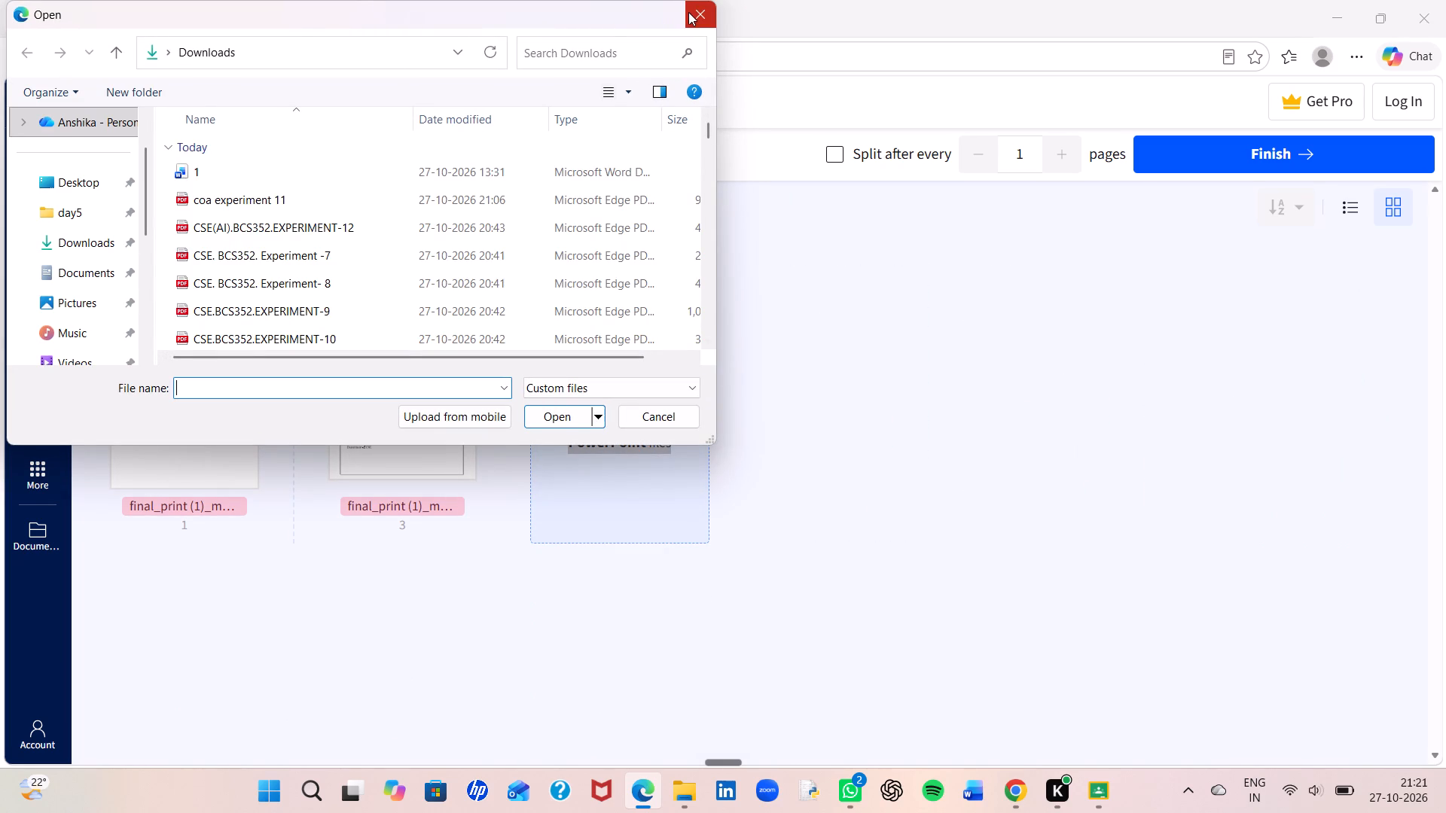
left_click(688, 12)
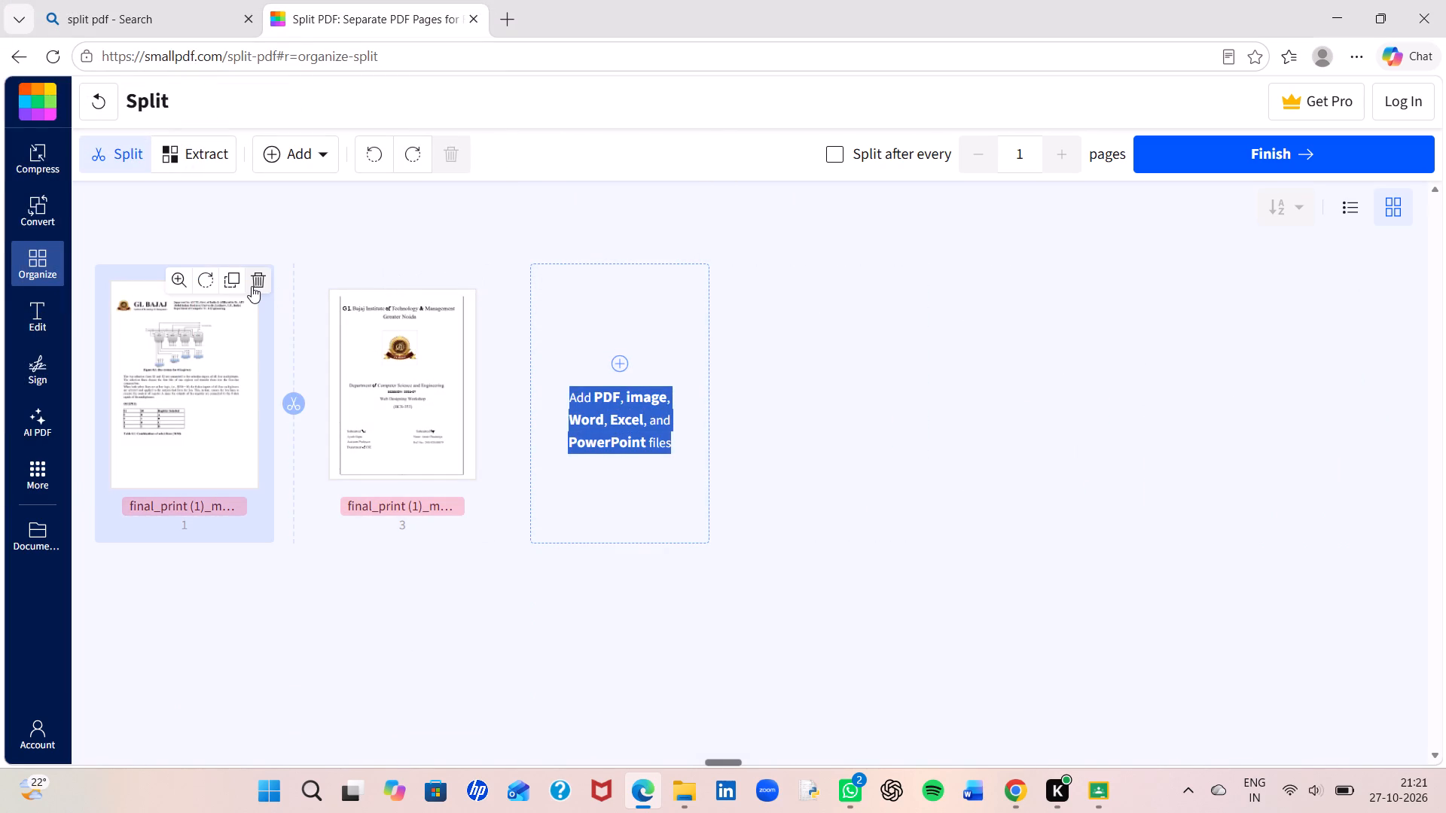
Delete page 1, keeping only the Web Designing Workshop cover page.
left_click(252, 286)
left_click(234, 382)
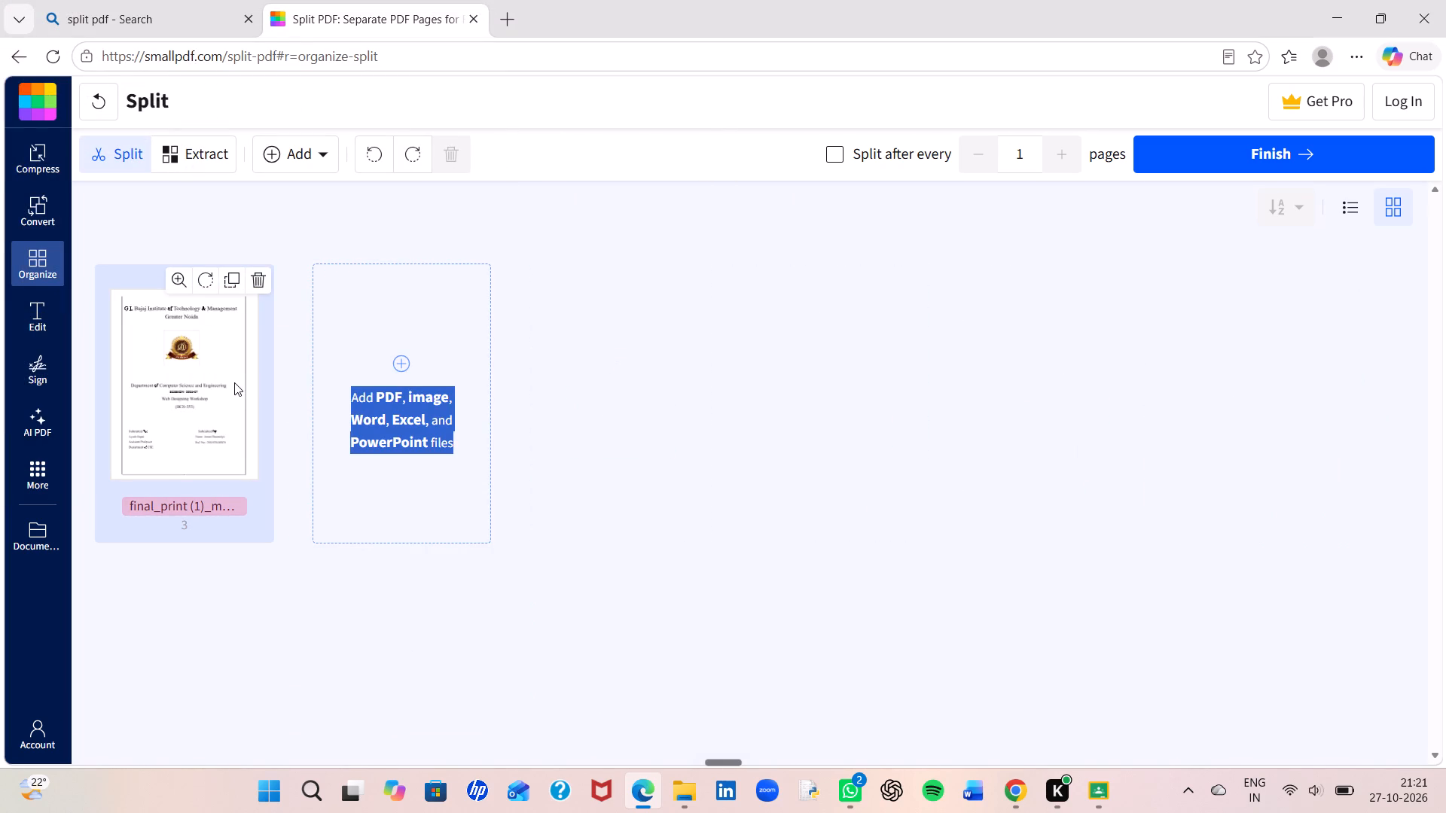
left_click_drag(188, 354, 184, 332)
Finish the split, check the preview of the cover page and download the resulting PDF.
left_click(1217, 151)
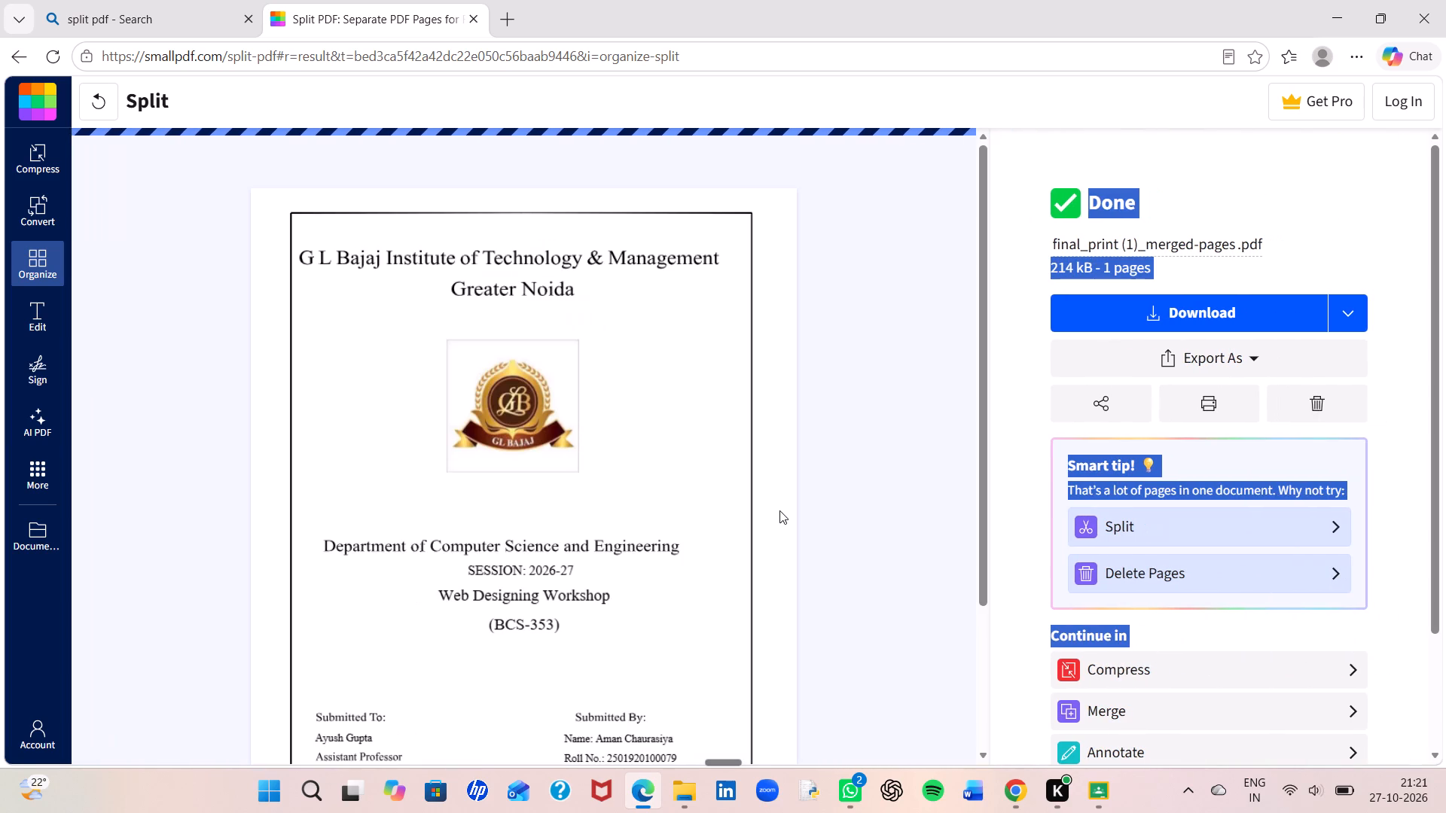
scroll(713, 519, "down", 4)
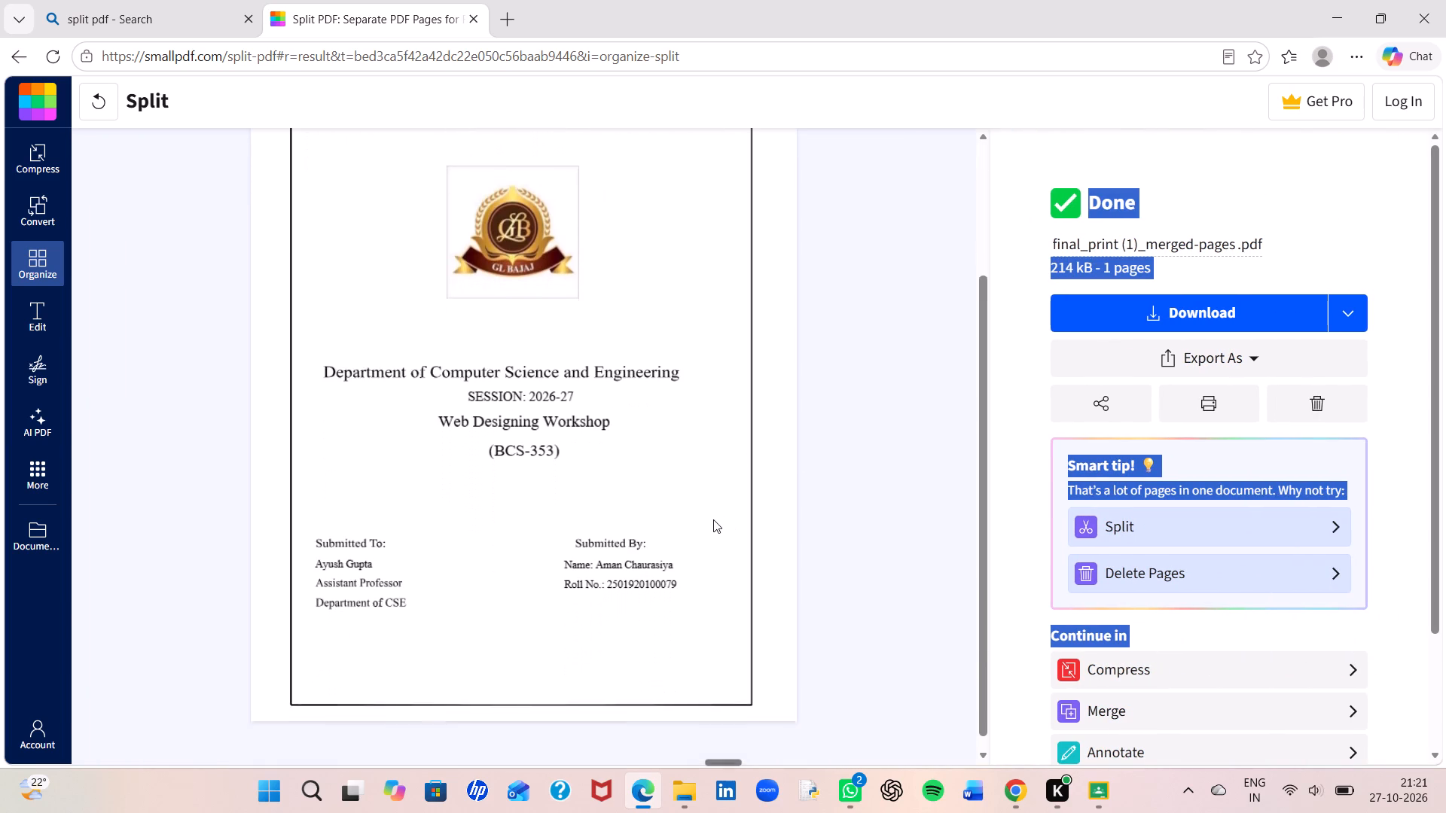
scroll(713, 519, "down", 1)
scroll(713, 519, "up", 1)
left_click(1091, 324)
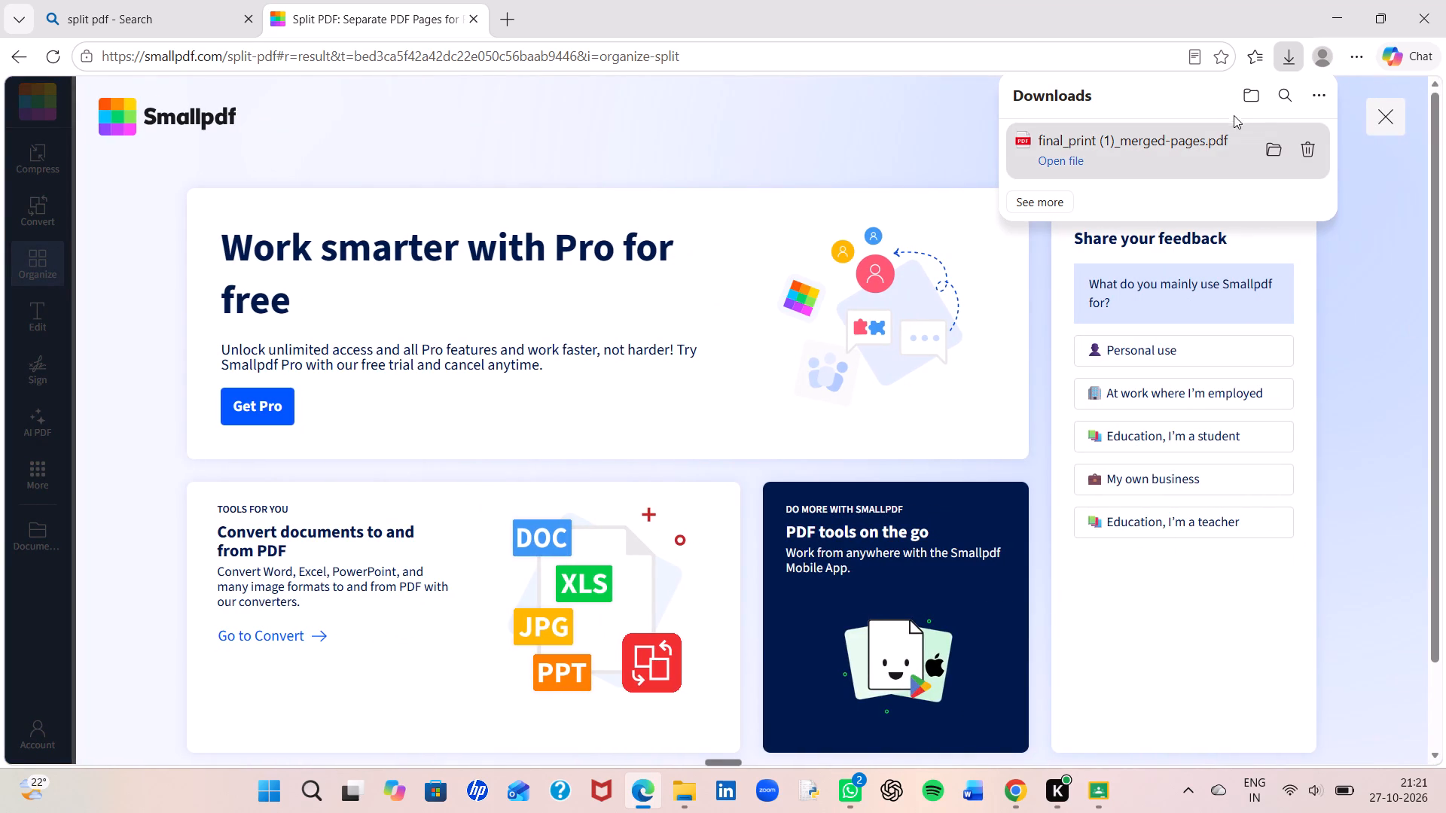
Open the downloaded final_print (1)_merged-pages.pdf, look over the page and print one portrait colour copy with Microsoft Print to PDF.
left_click(1197, 148)
scroll(742, 518, "down", 11)
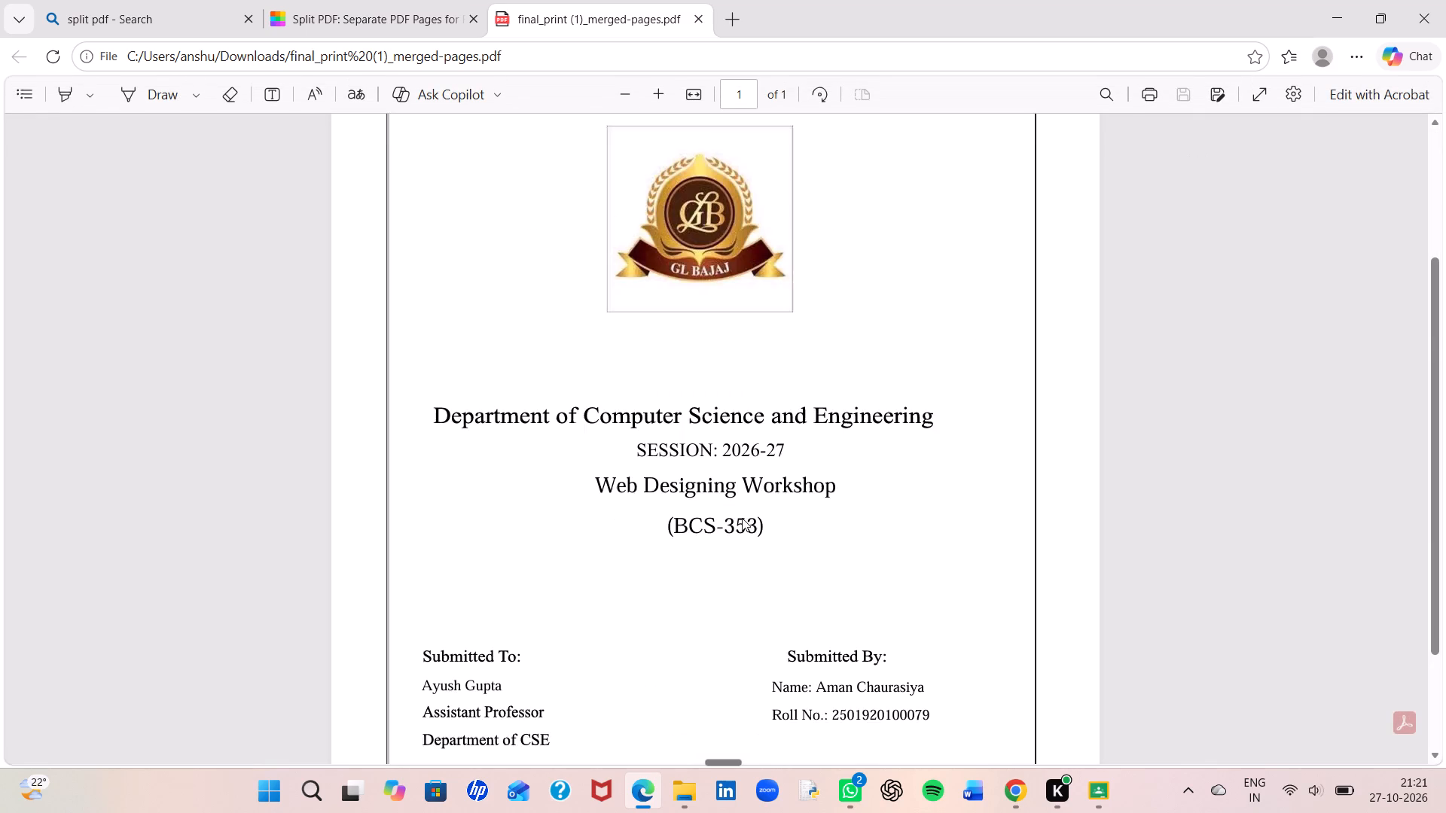
scroll(742, 518, "up", 8)
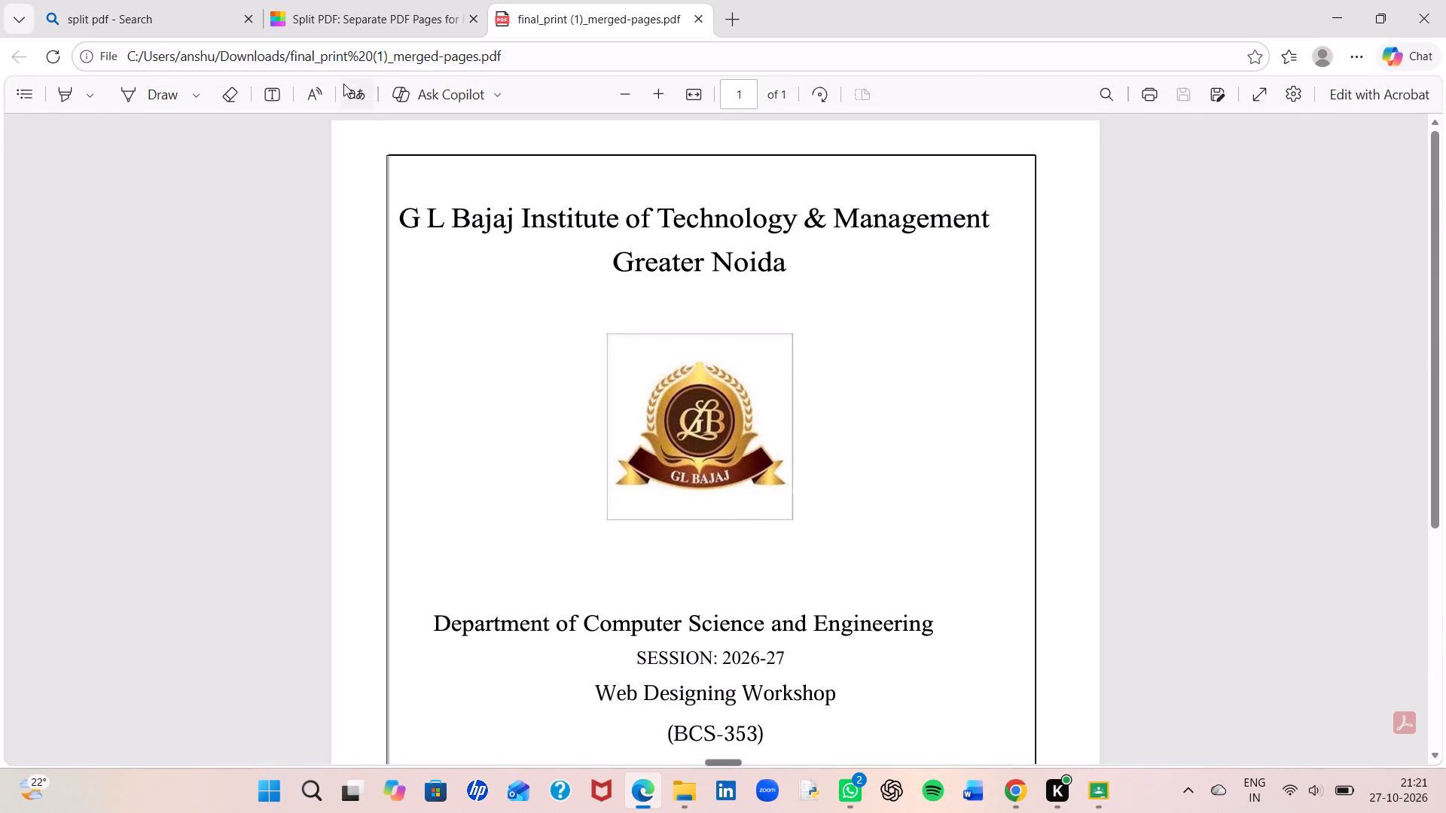
left_click(1158, 87)
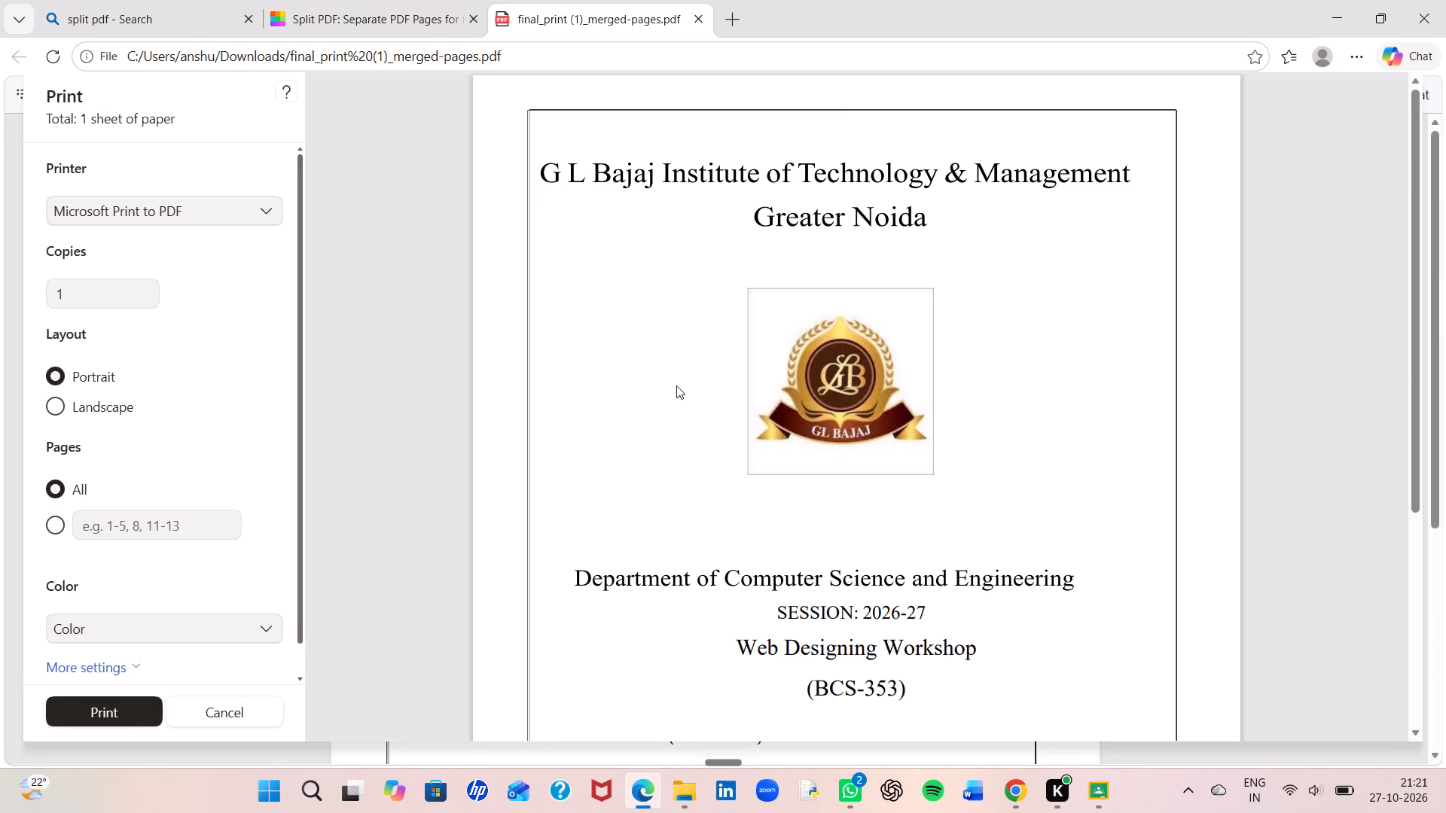
left_click(118, 705)
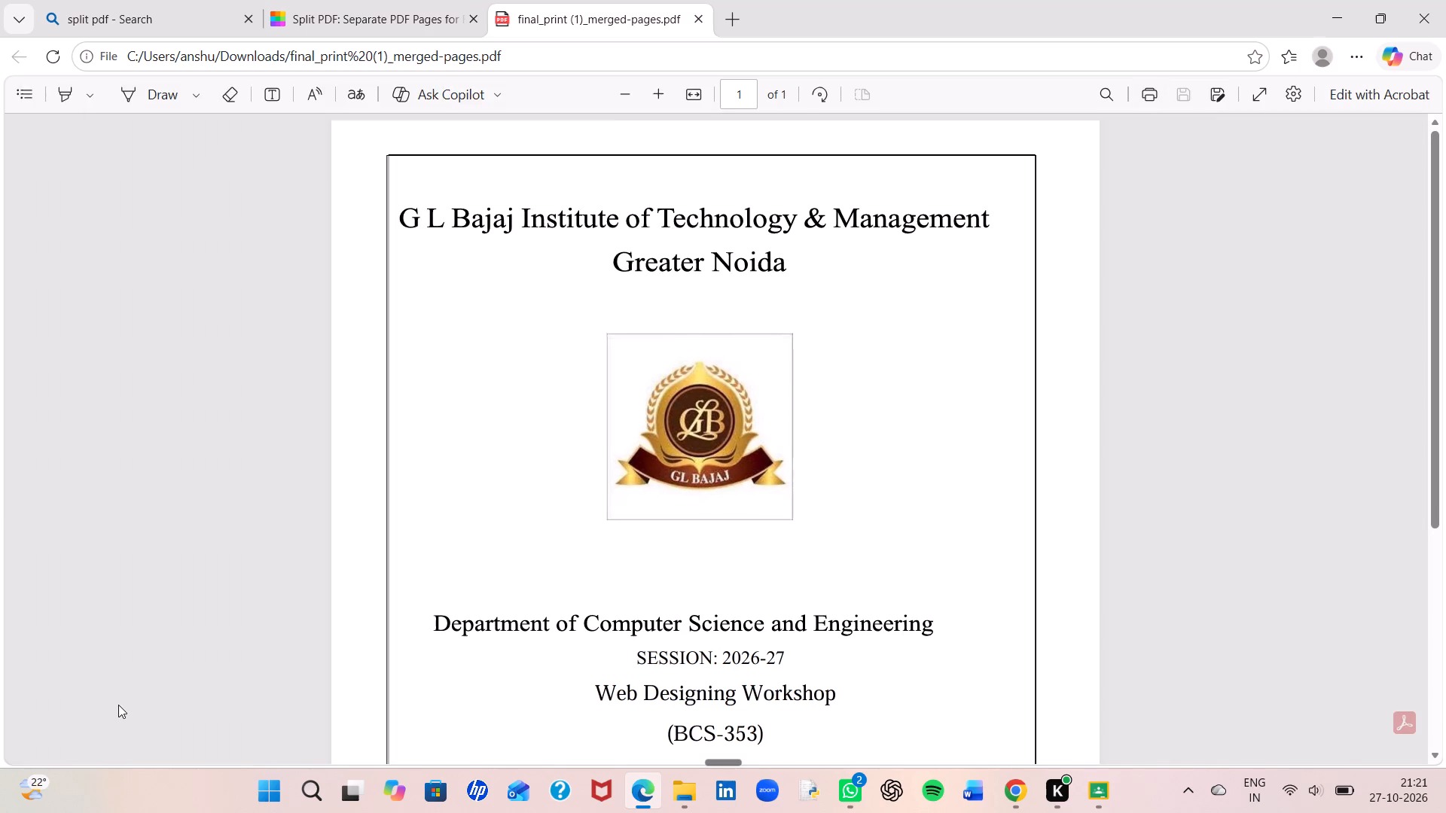
Save the print output as a PDF named "frontpage od WD" in the Downloads folder.
left_click(310, 313)
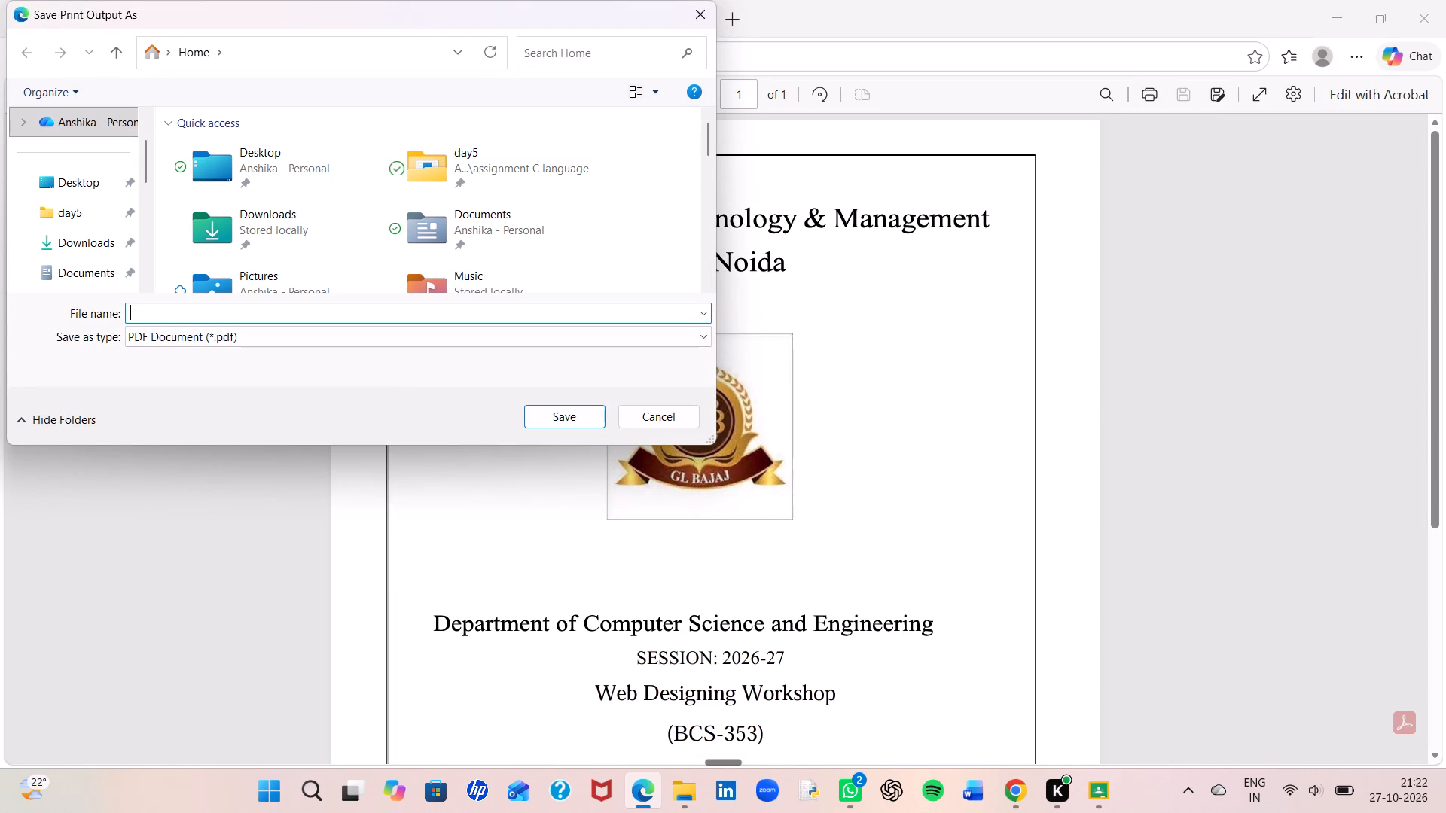
type("frontpagw")
key("BackSpace")
type("w")
key("space")
key("BackSpace")
key("BackSpace")
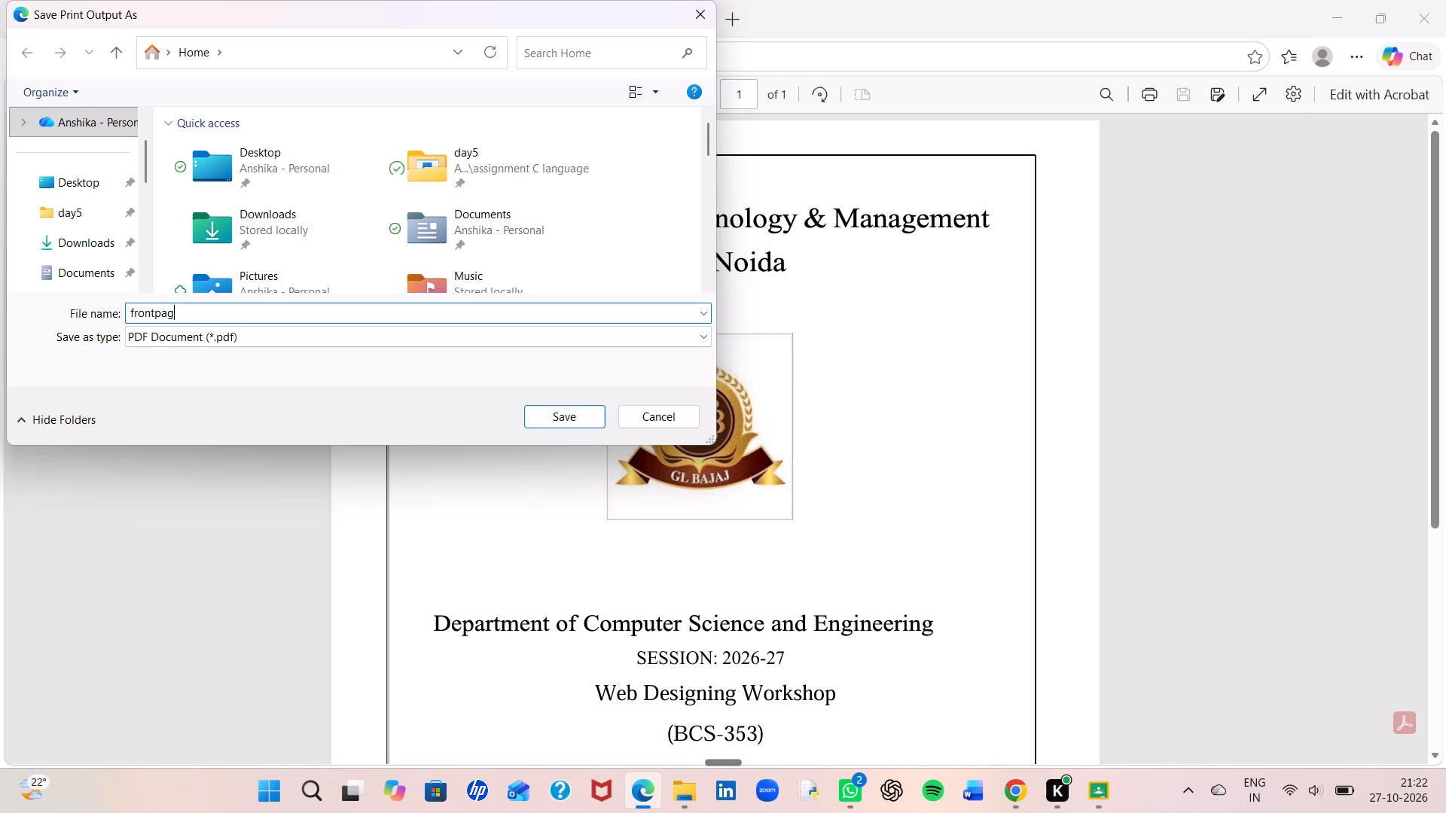
key("w")
key("BackSpace")
type("e od")
key("space")
type("WD")
key("Return")
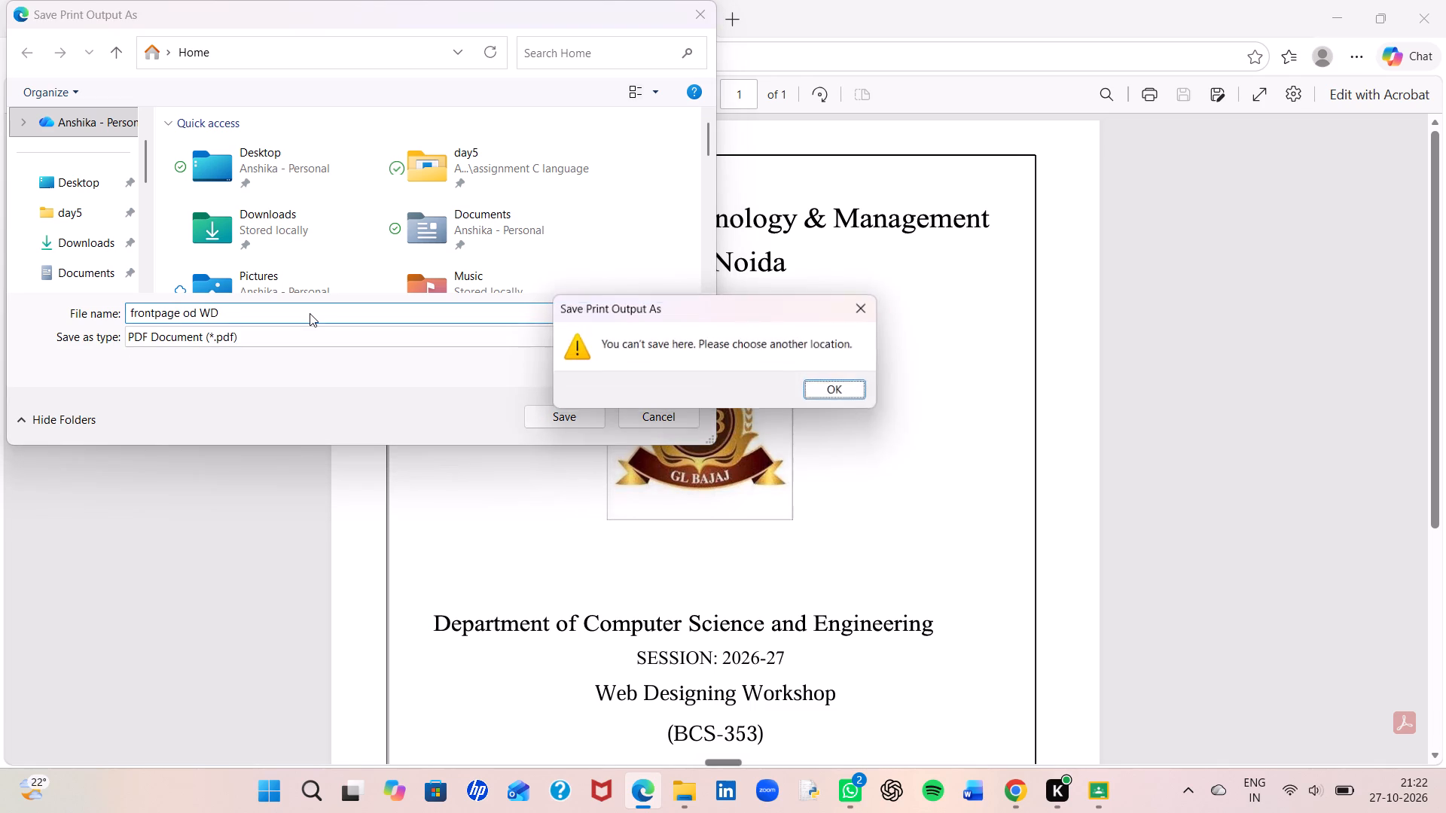
left_click(813, 388)
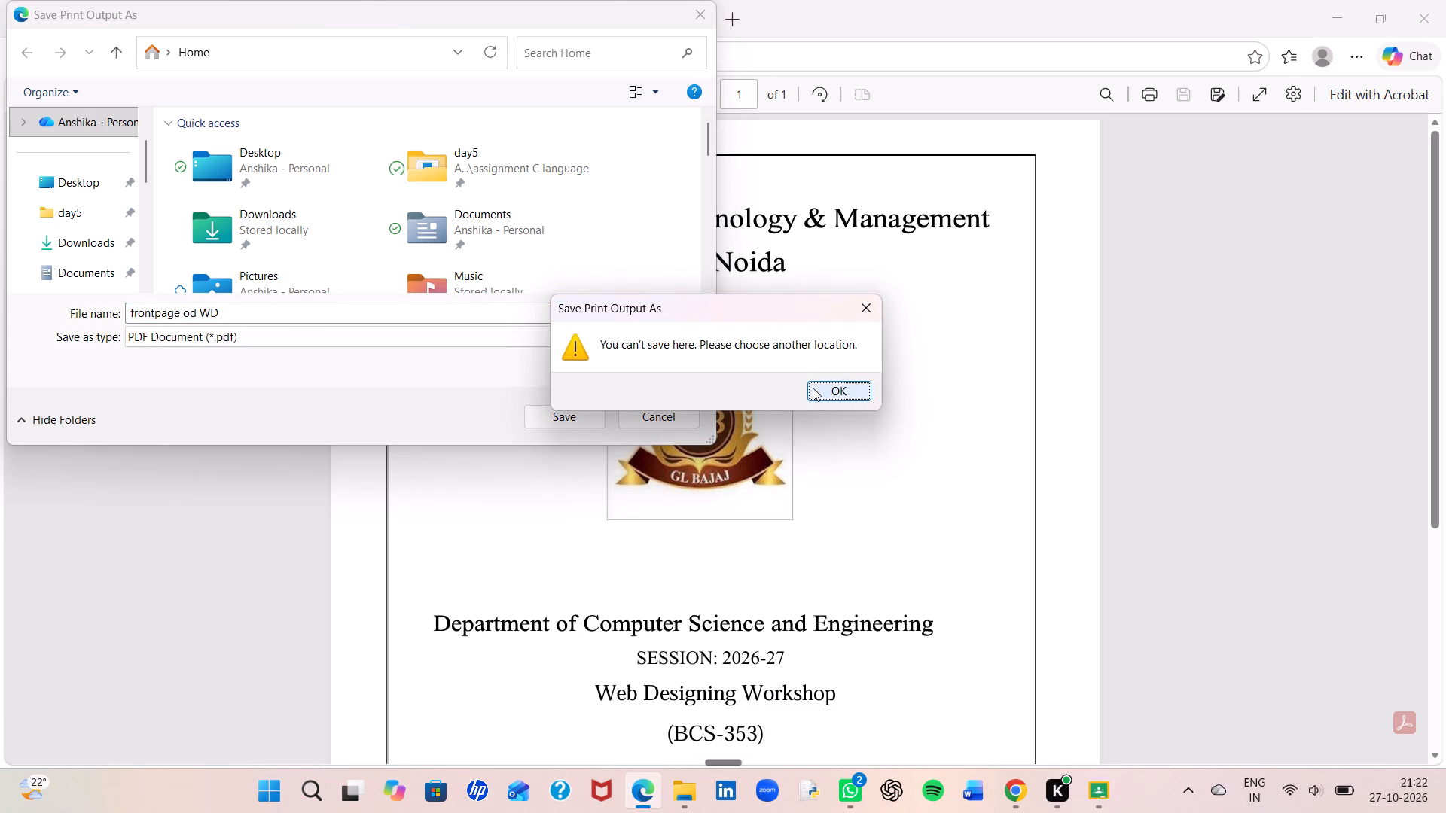
left_click(531, 338)
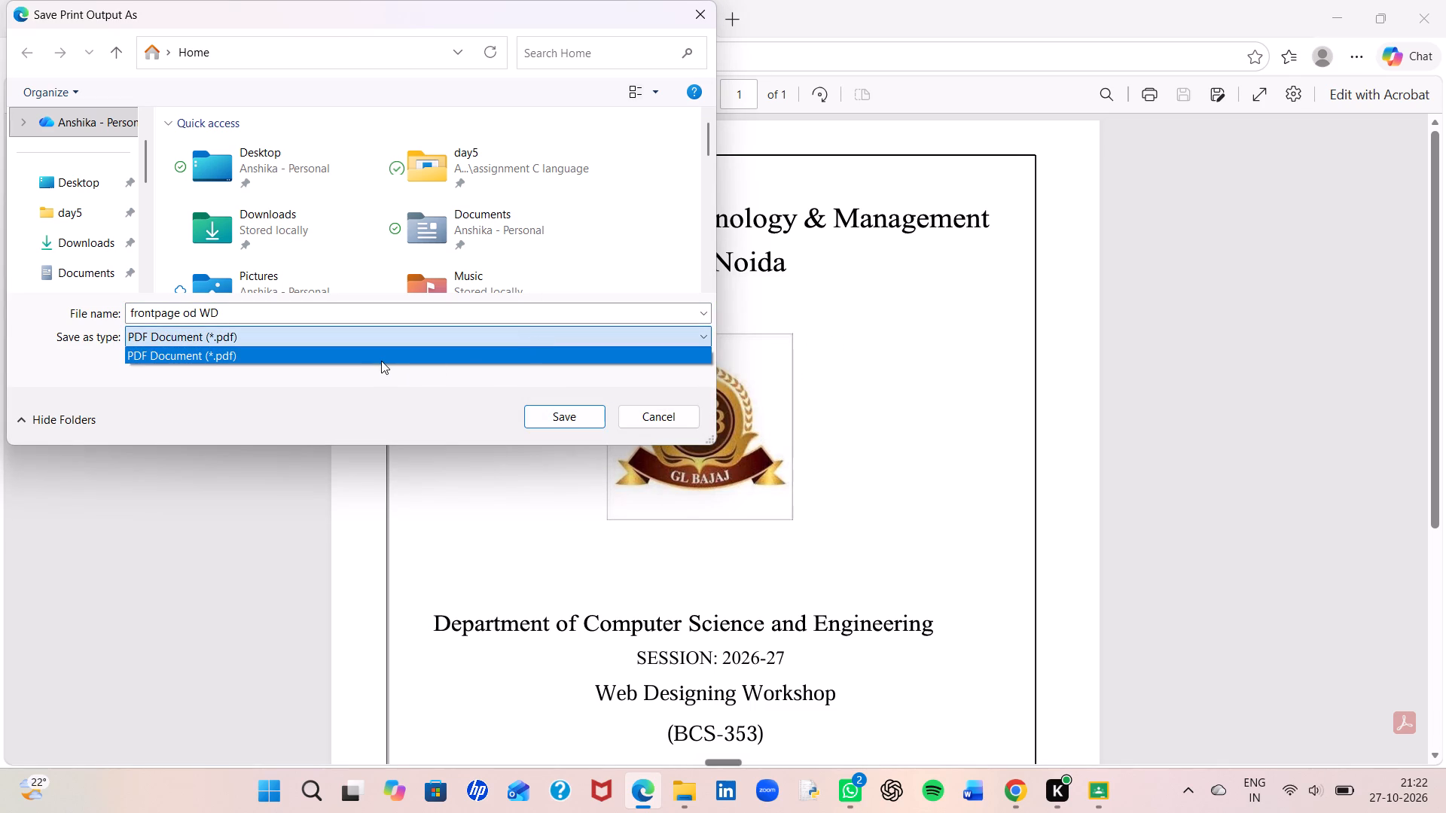
left_click_drag(381, 360, 577, 408)
left_click(577, 408)
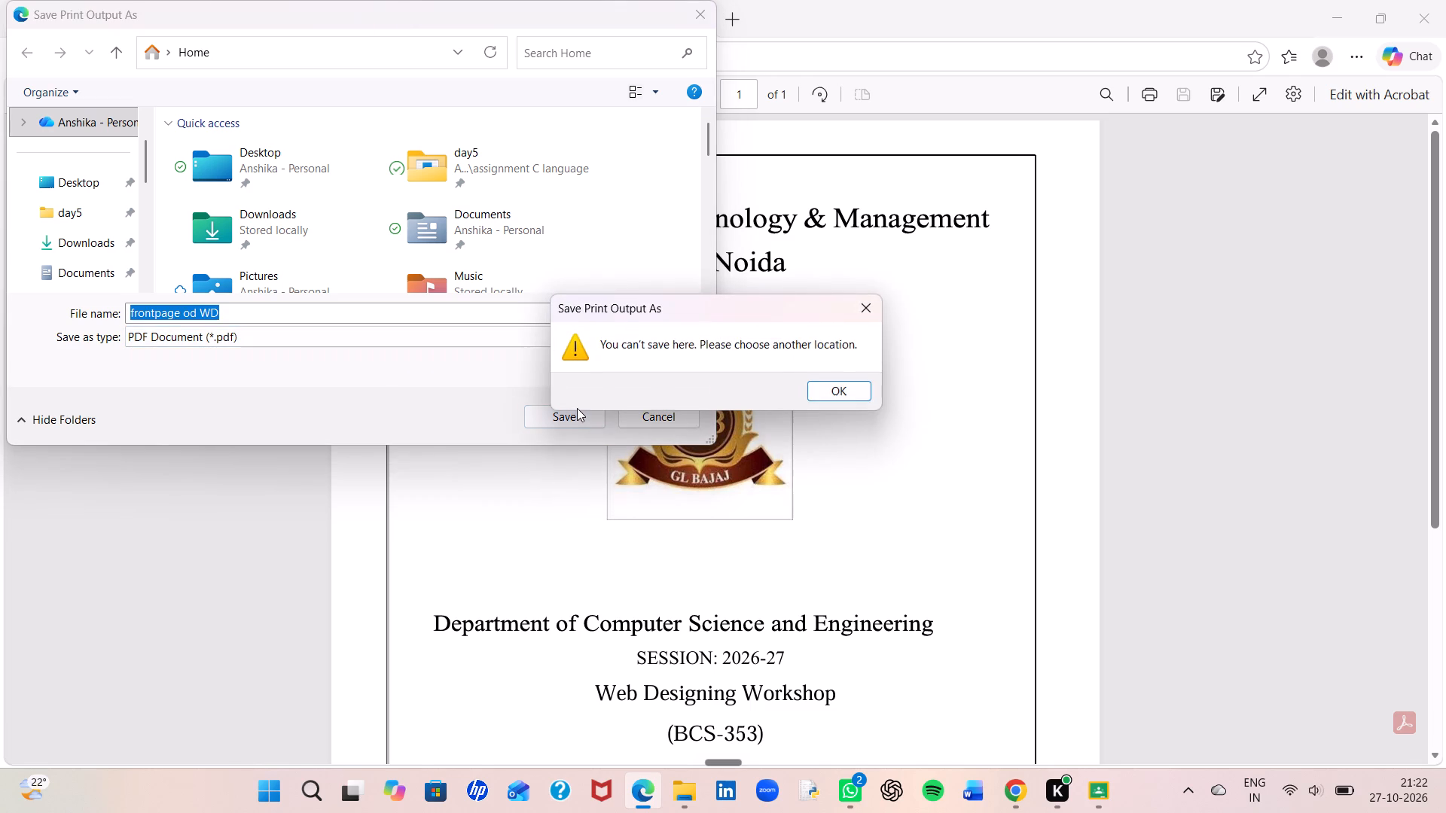
left_click(820, 388)
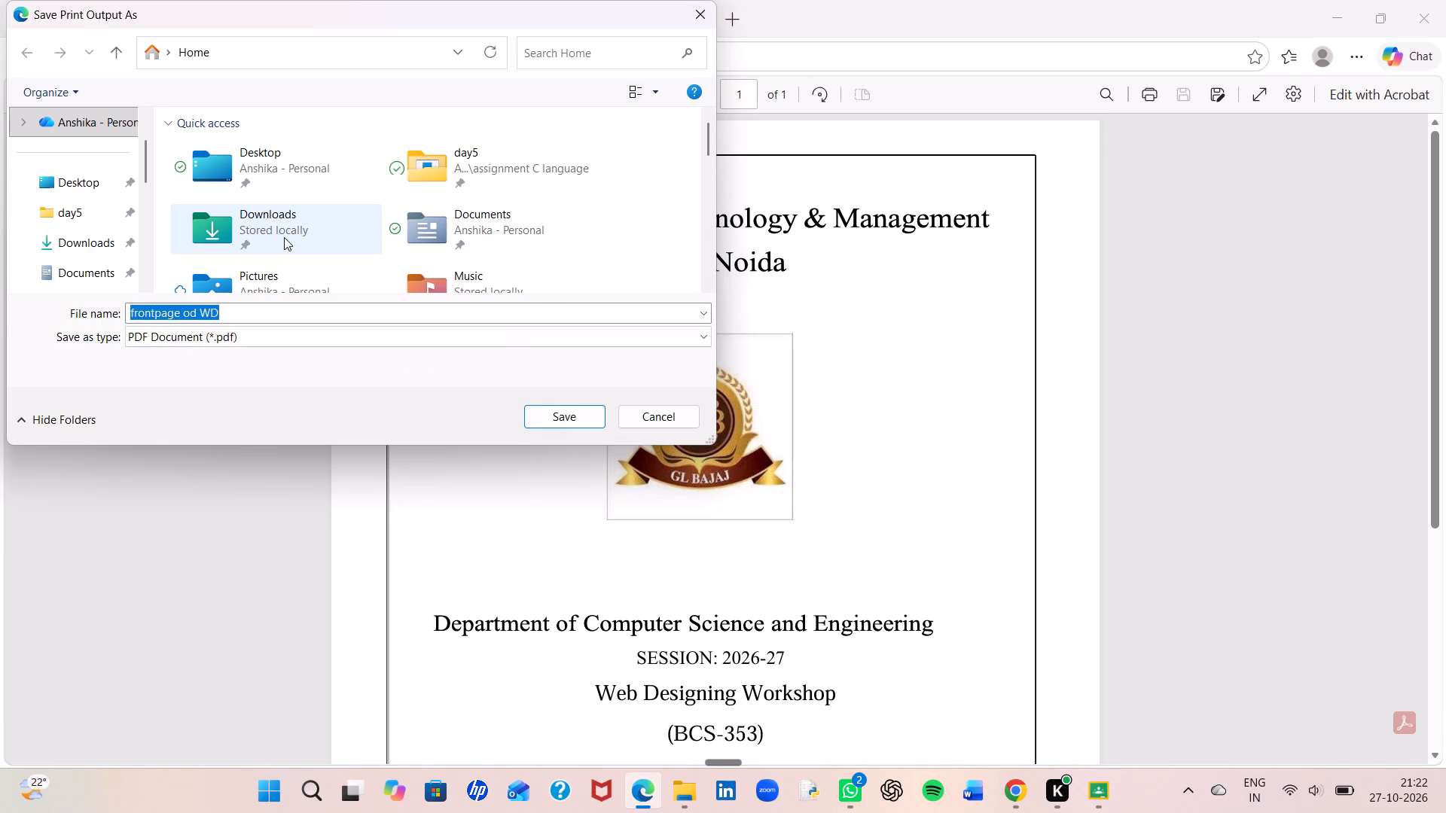
left_click(284, 237)
left_click(552, 419)
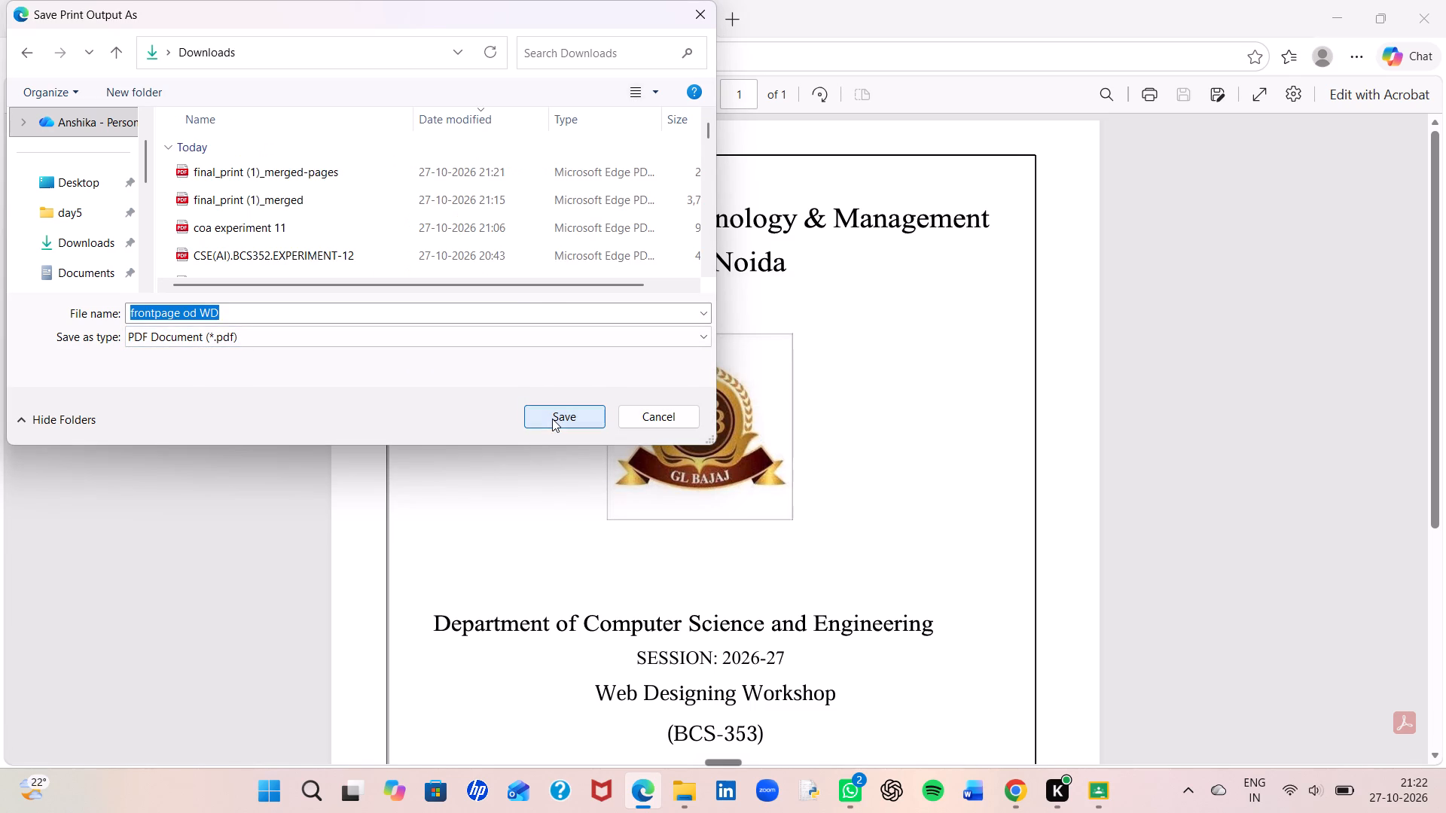
left_click(551, 411)
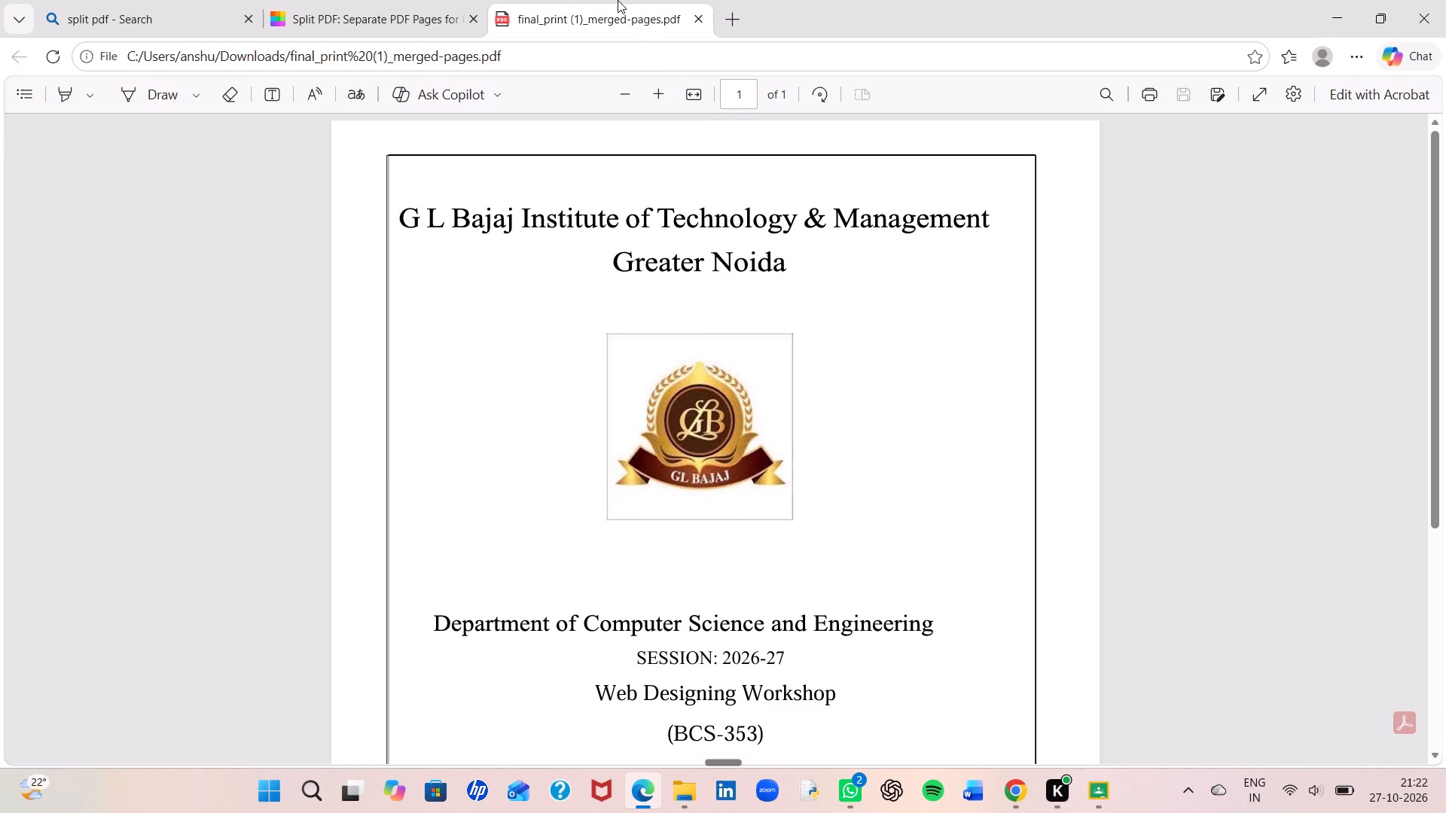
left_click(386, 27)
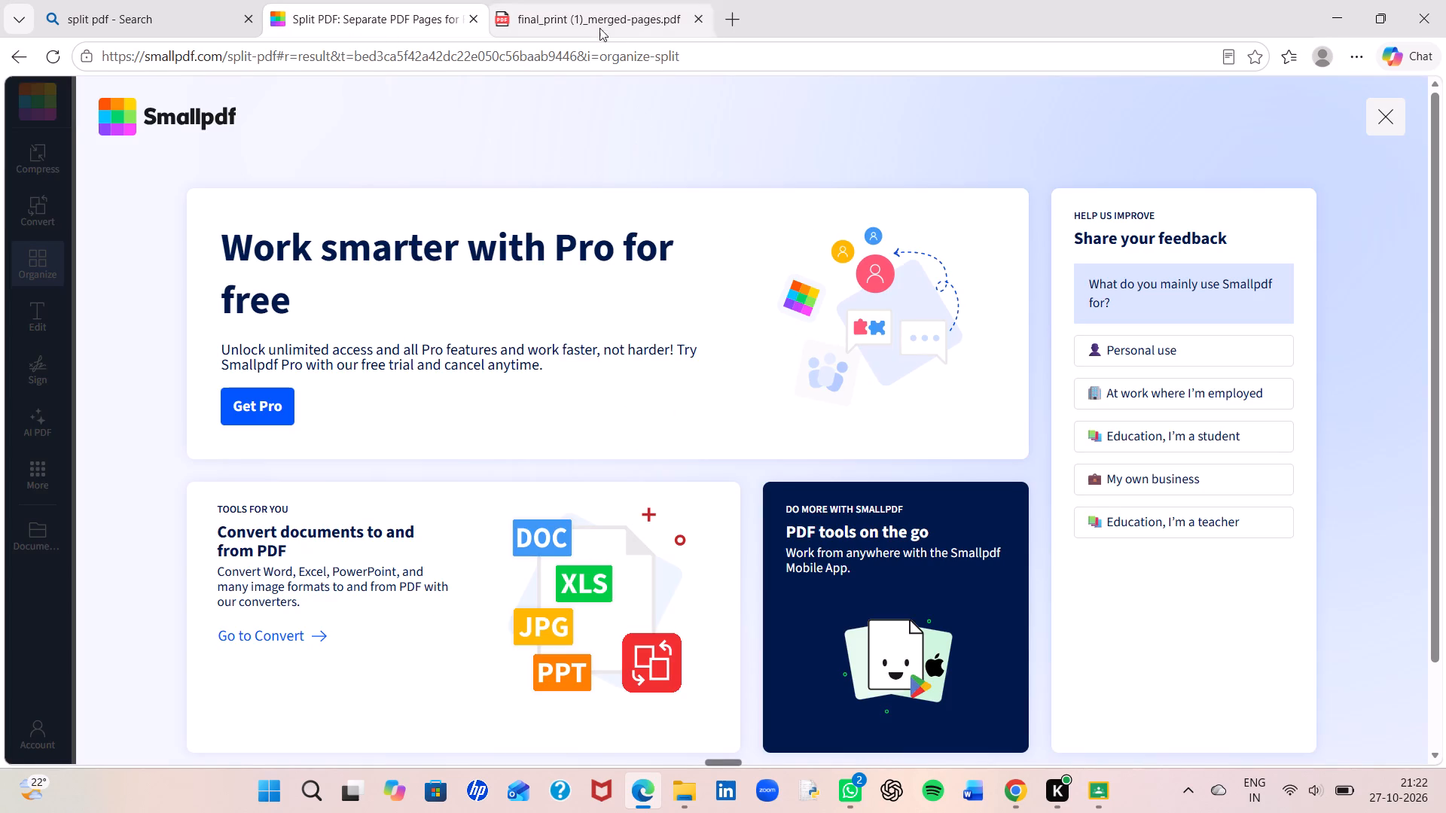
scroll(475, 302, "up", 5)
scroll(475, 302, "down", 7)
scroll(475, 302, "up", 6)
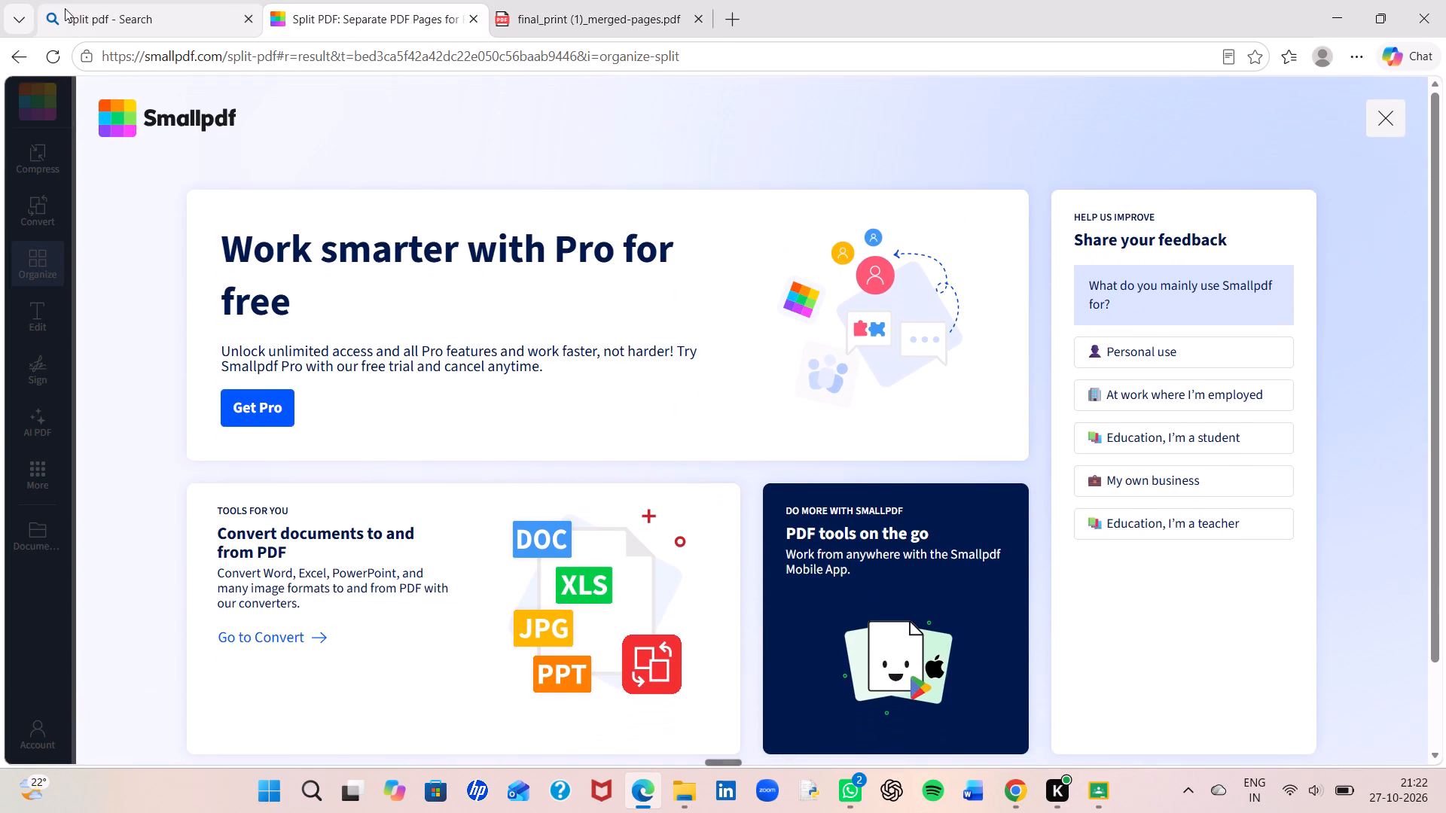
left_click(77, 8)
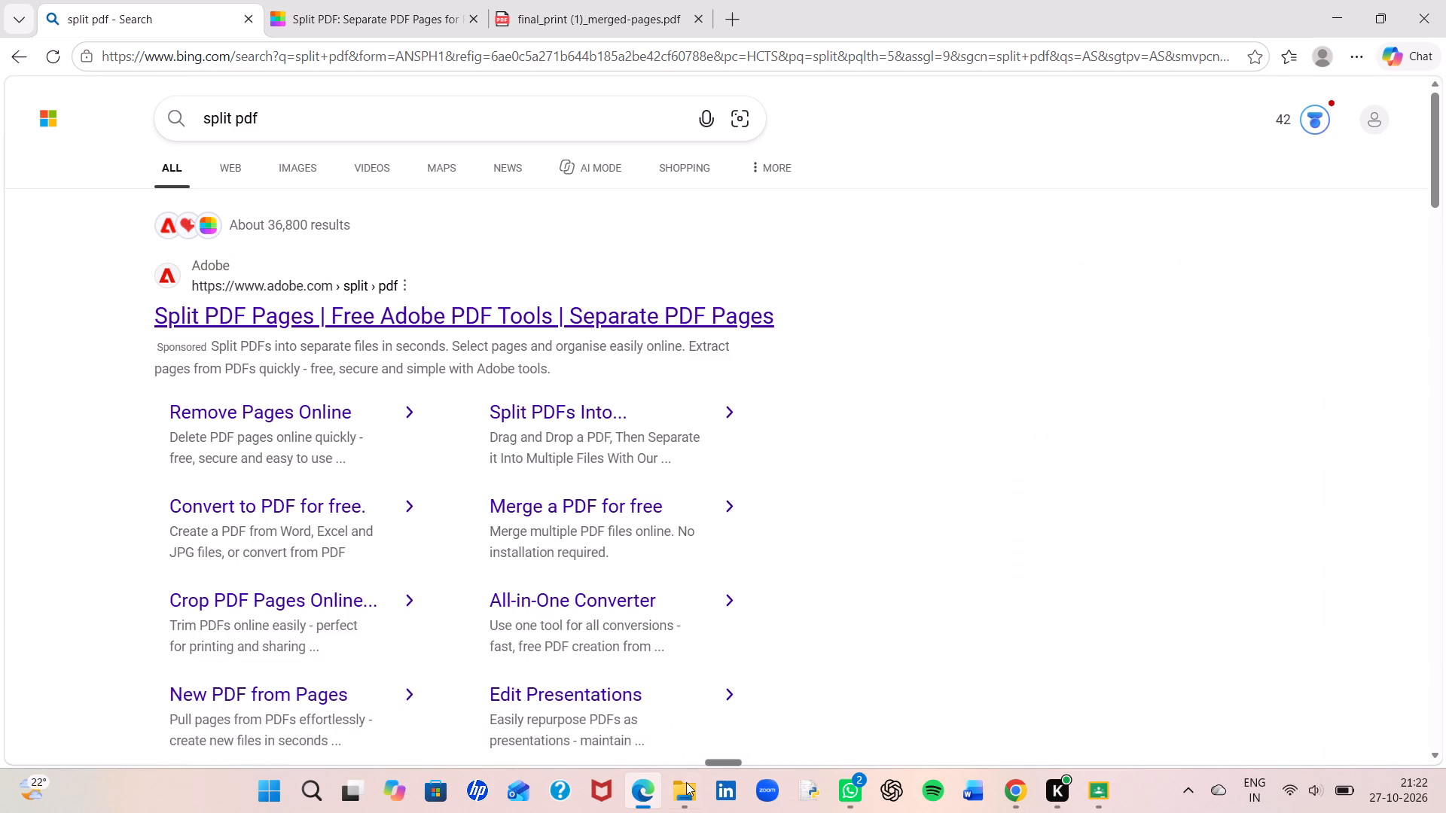
Switch to File Explorer, open the recent file "frontpage od WD" and examine the saved cover page.
left_click(686, 784)
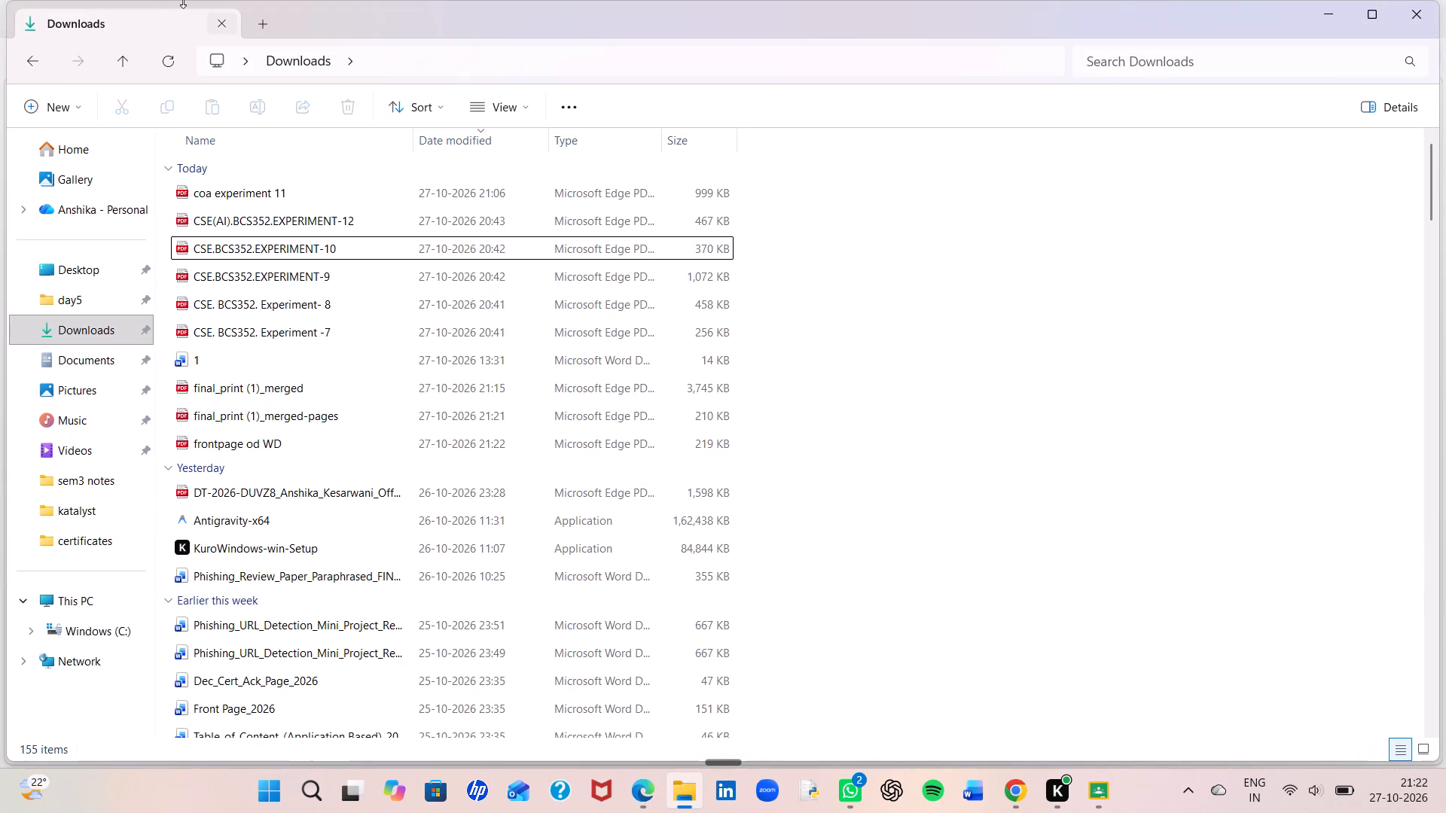
left_click(218, 20)
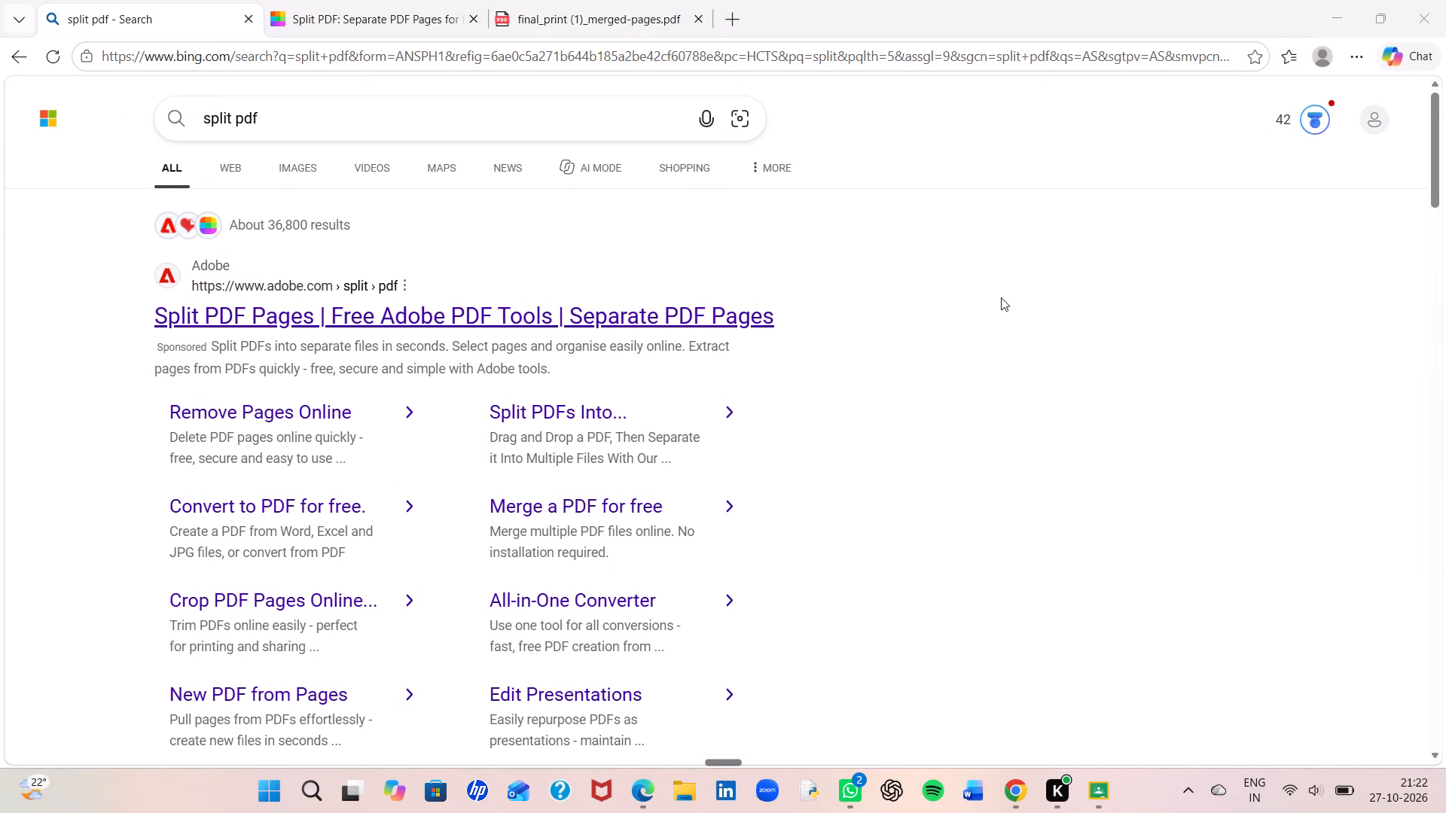
left_click(688, 791)
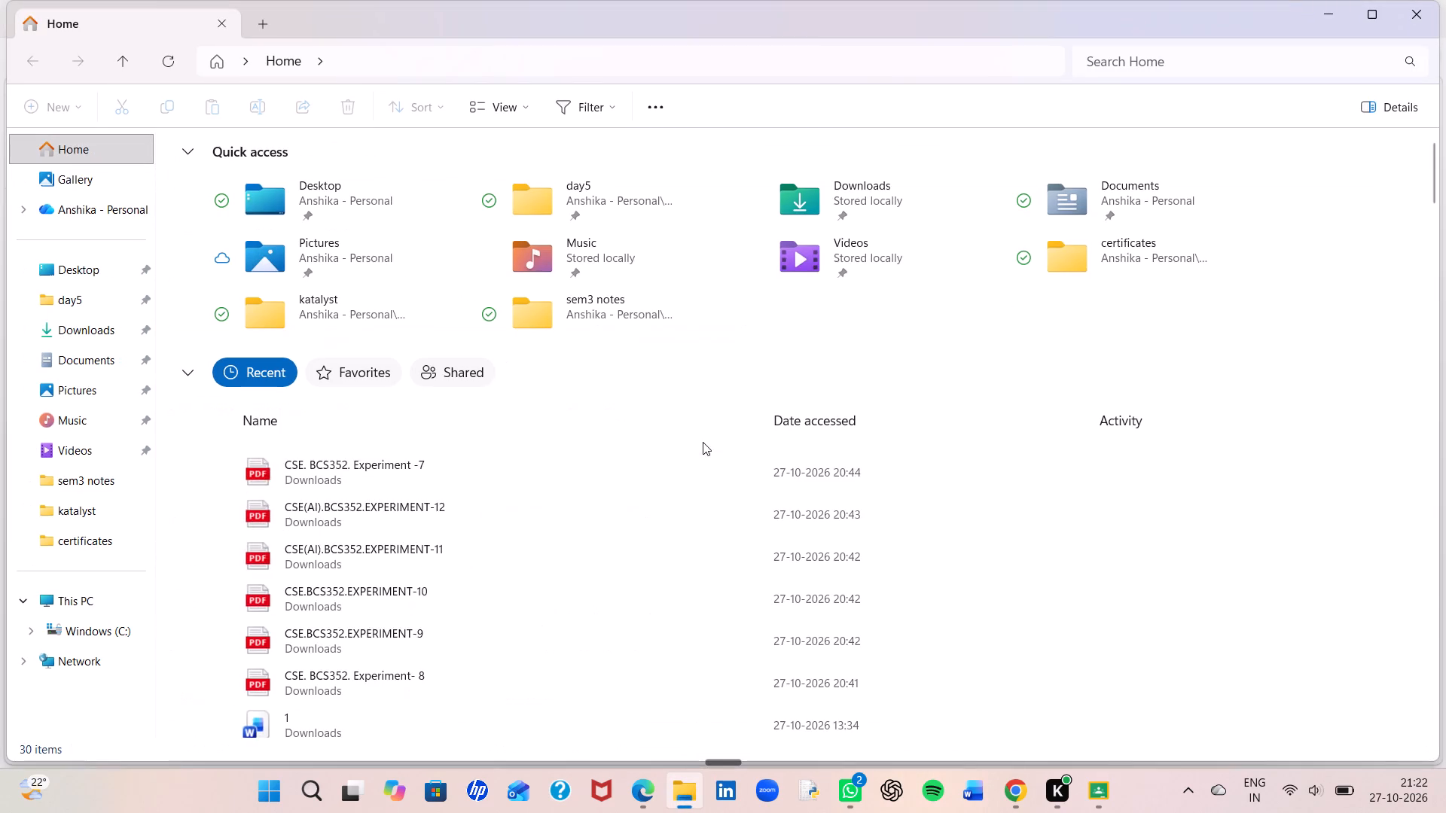
double_click(352, 461)
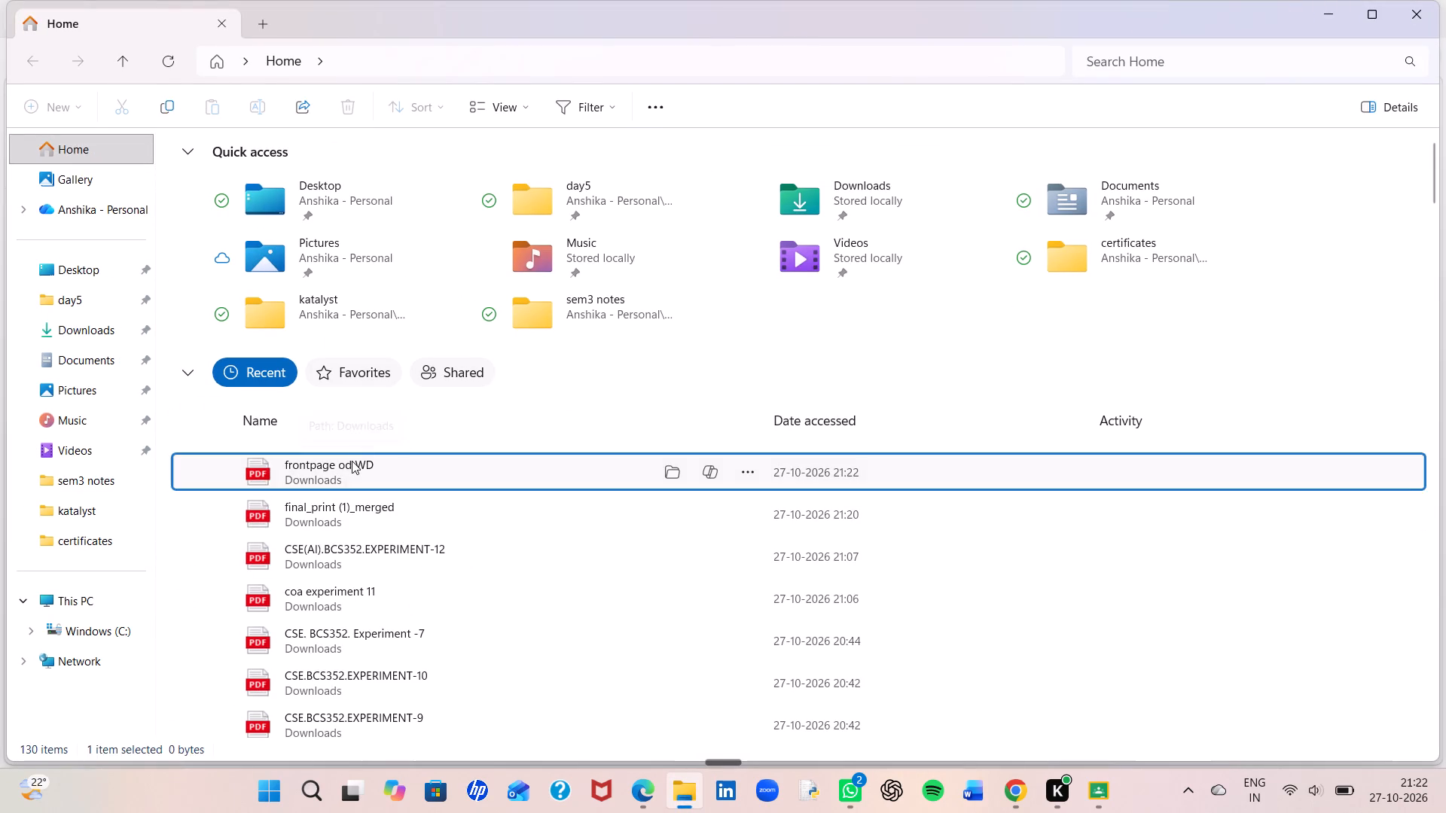
scroll(713, 466, "down", 12)
scroll(713, 466, "up", 5)
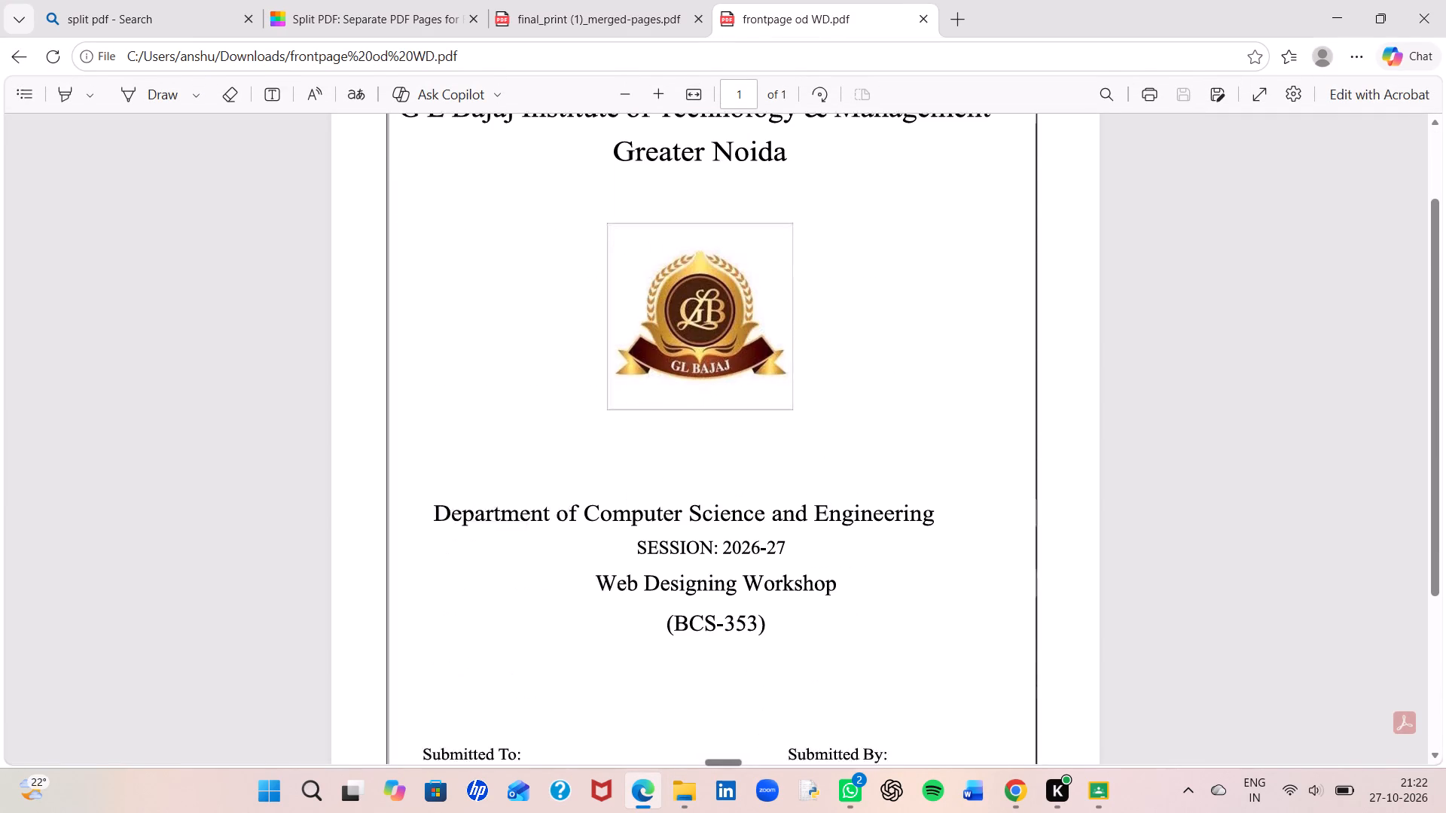
scroll(713, 466, "up", 4)
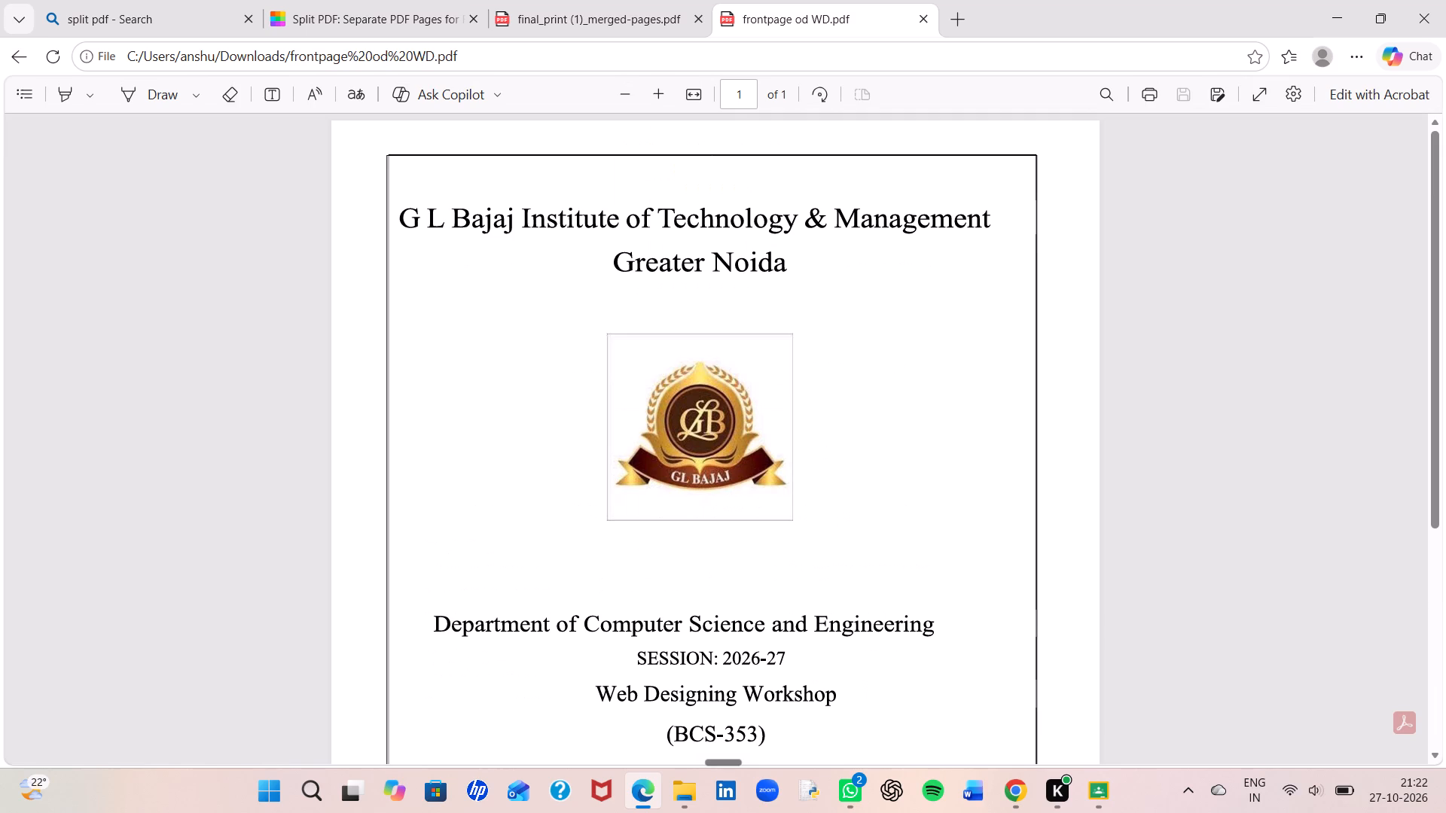
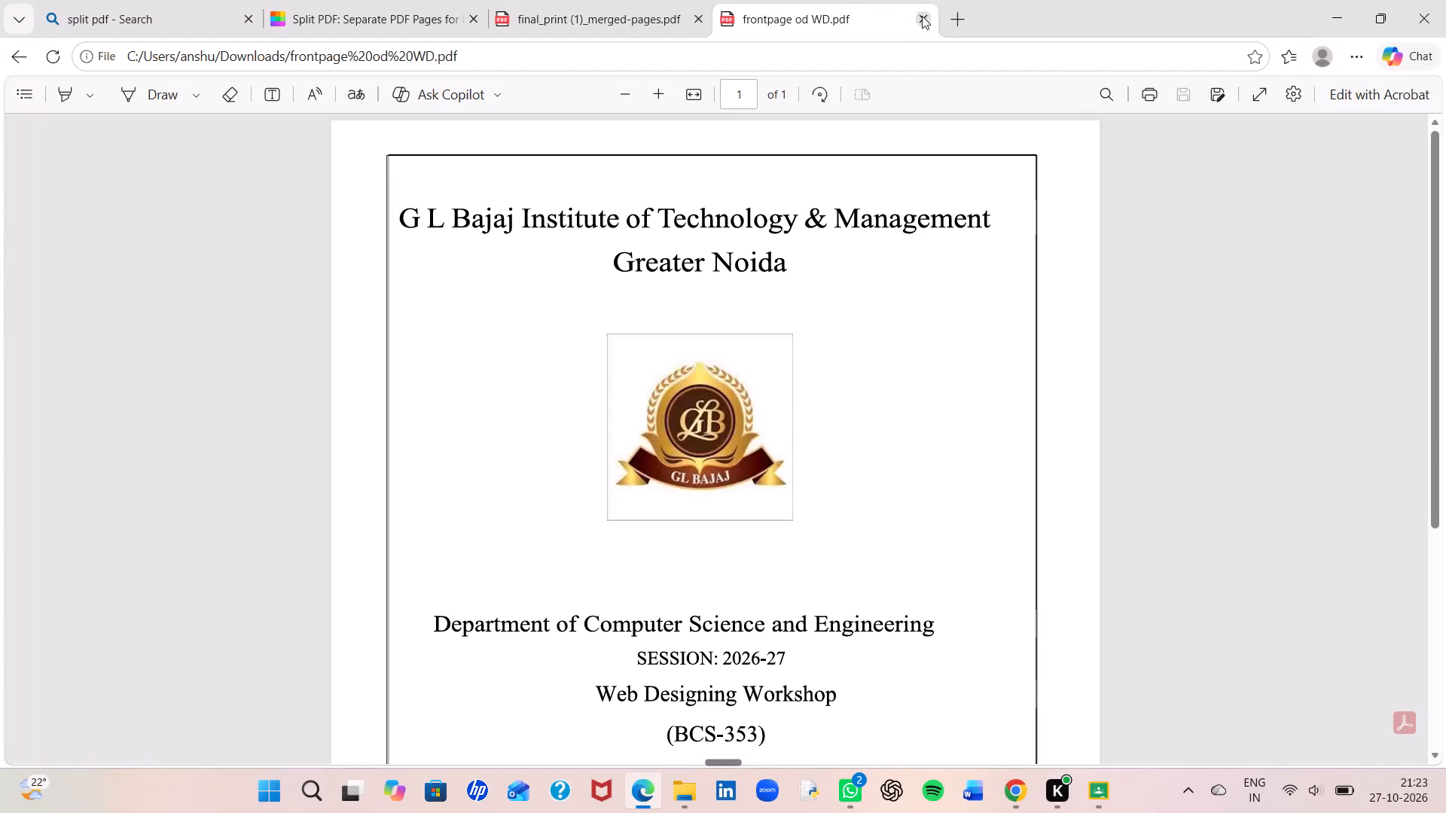
Close the preview of frontpage od WD.pdf.
left_click(922, 16)
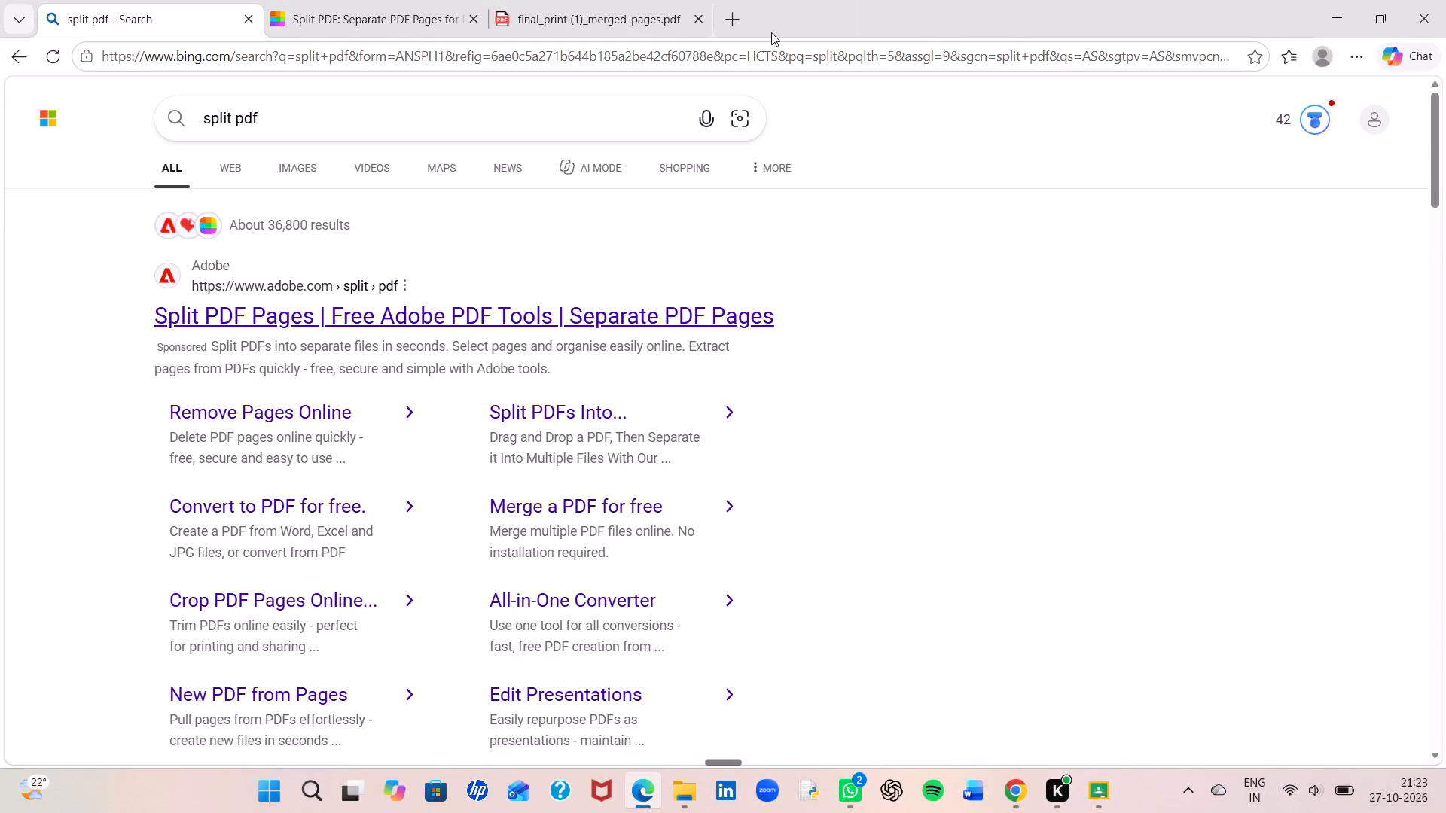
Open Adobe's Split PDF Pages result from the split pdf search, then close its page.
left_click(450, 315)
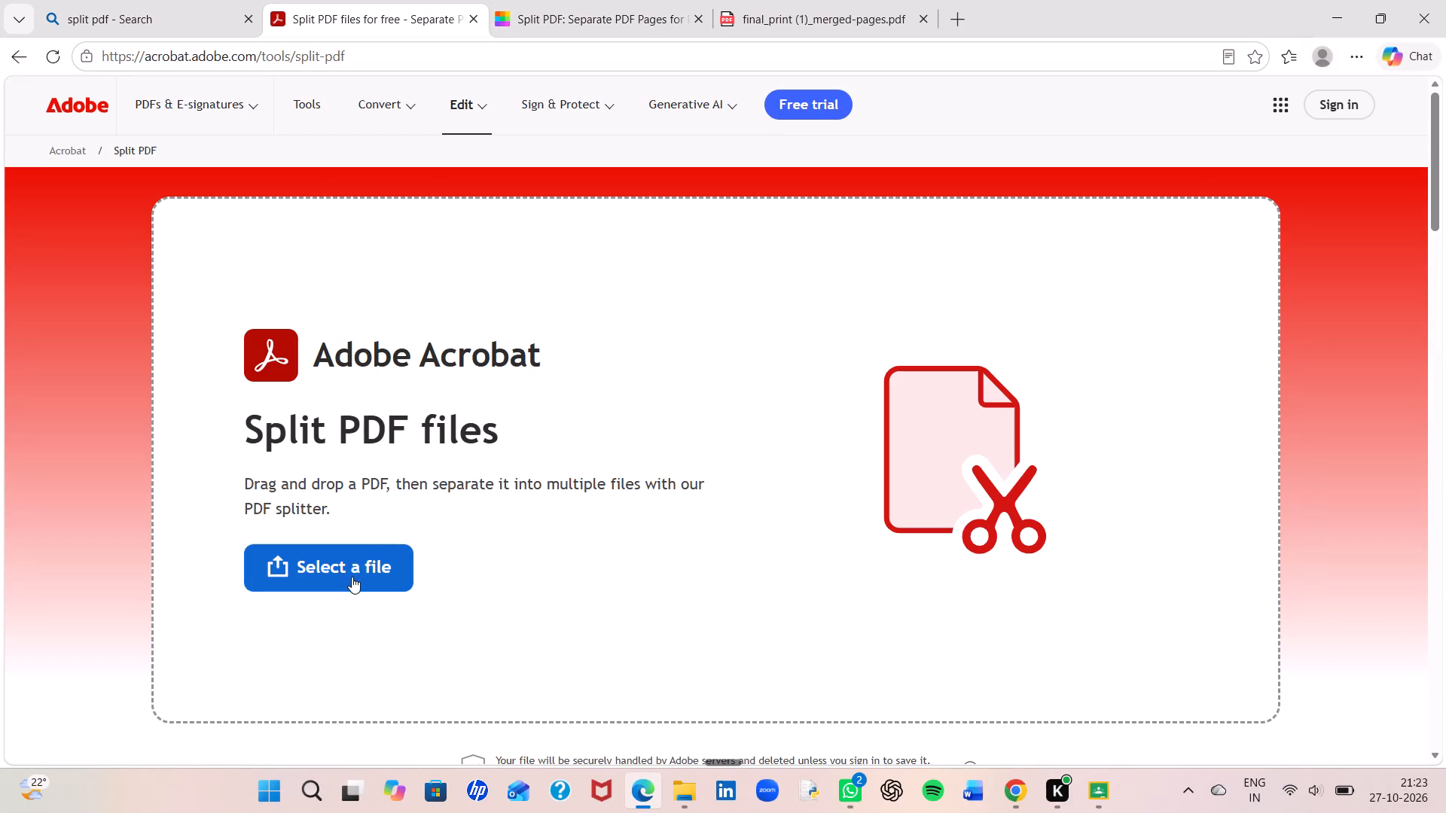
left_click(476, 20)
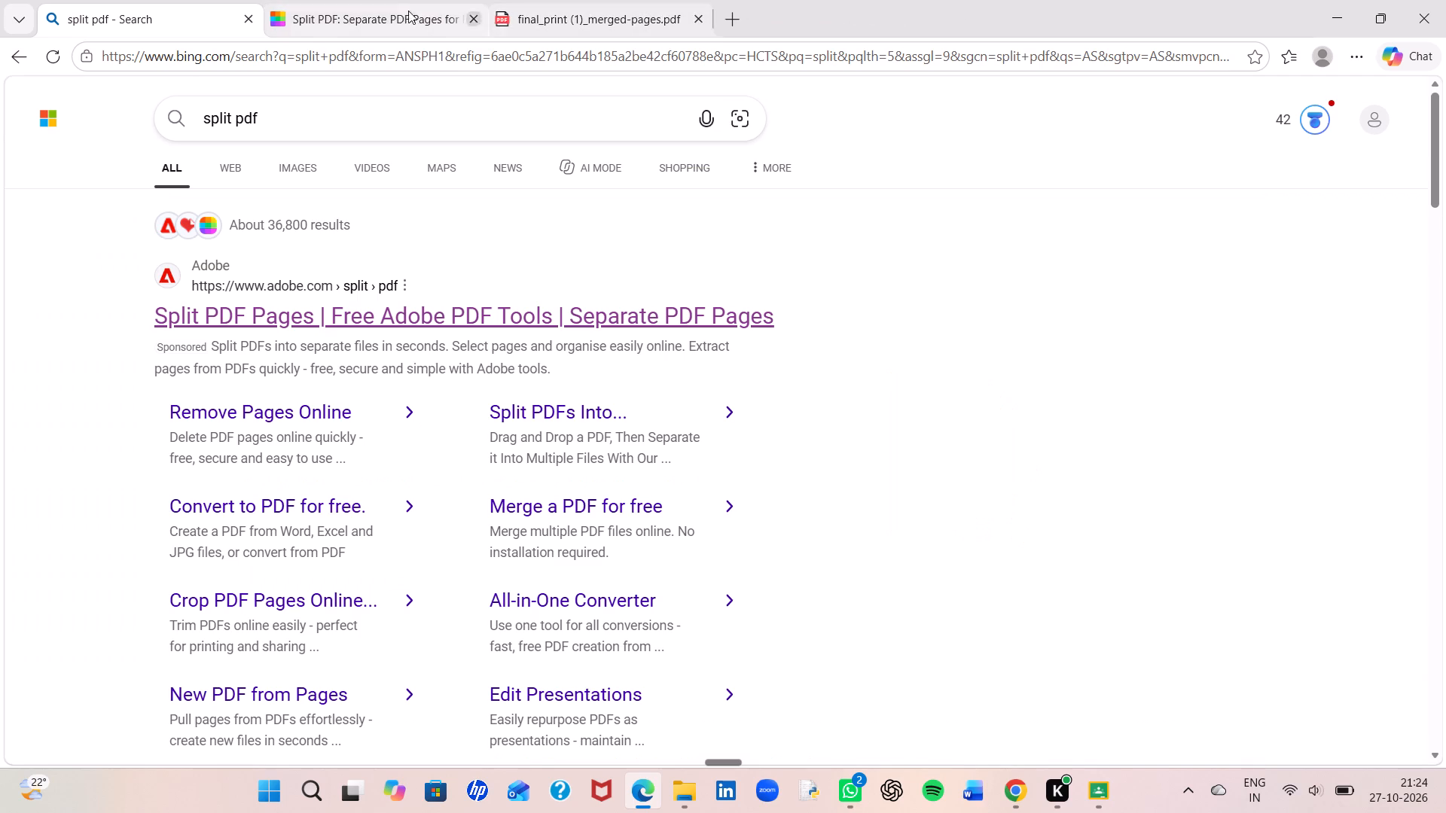
Return to the Smallpdf split page and open its "PDF tools on the go" mobile app offer.
left_click(401, 11)
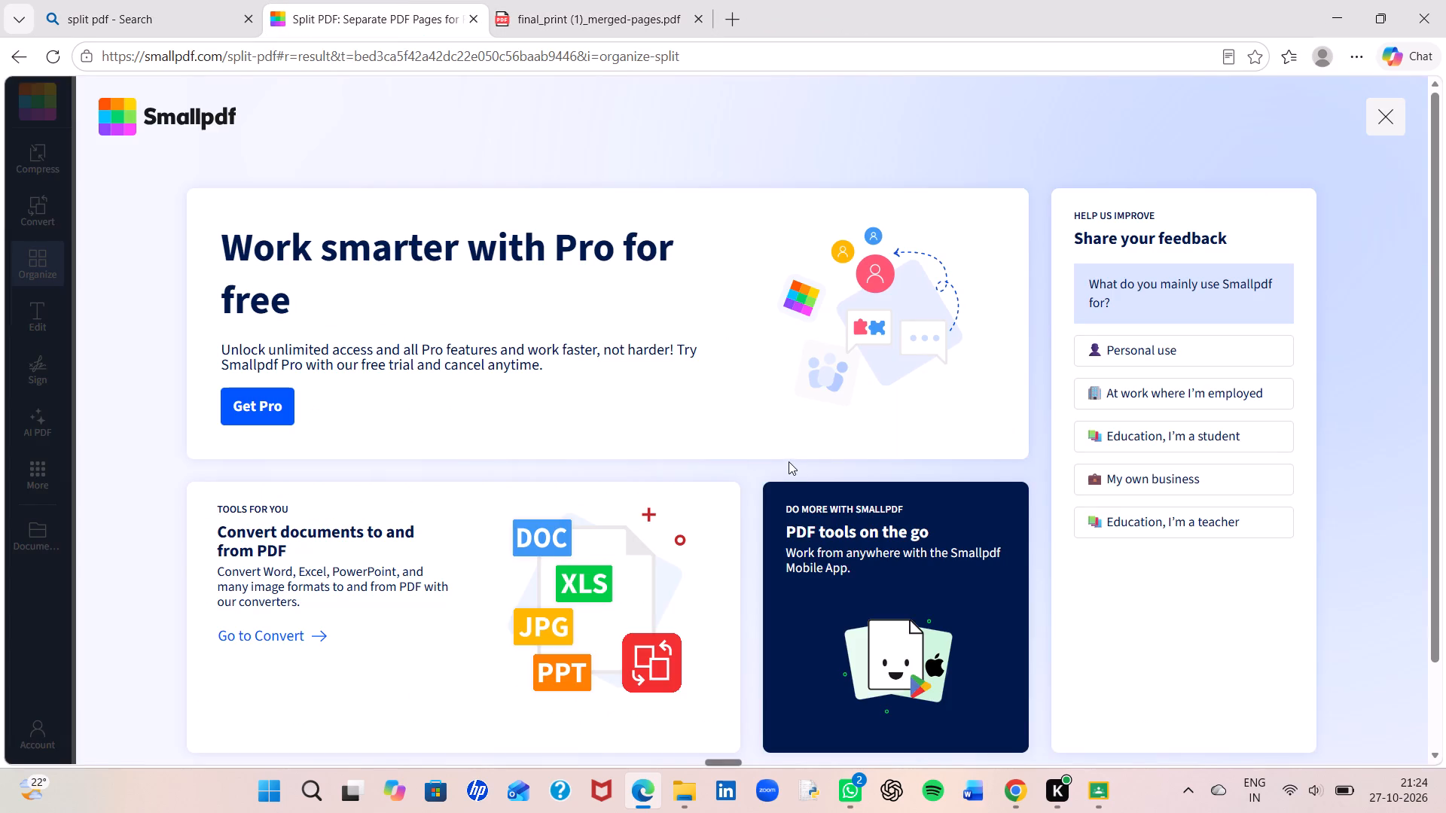
left_click(920, 579)
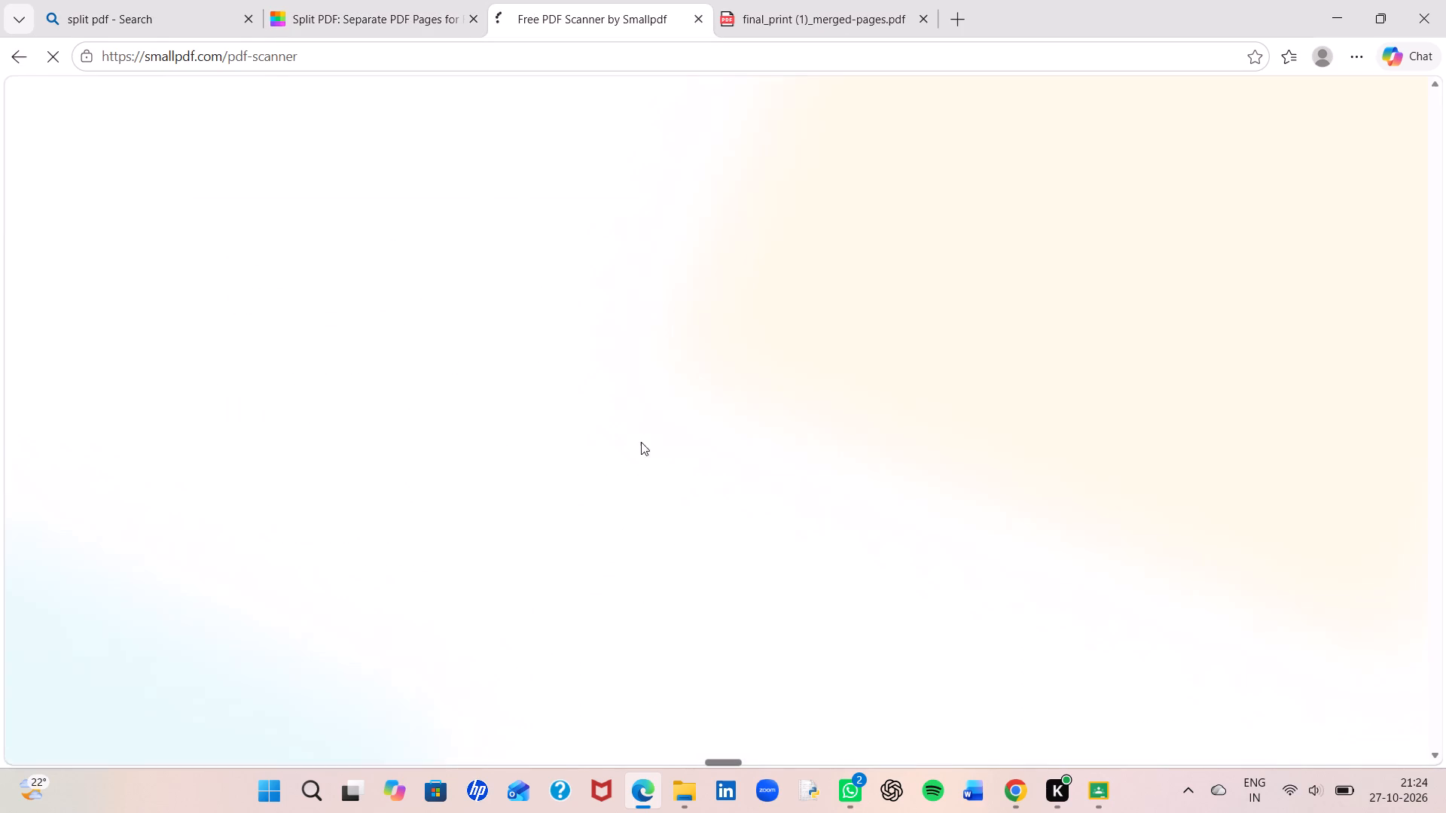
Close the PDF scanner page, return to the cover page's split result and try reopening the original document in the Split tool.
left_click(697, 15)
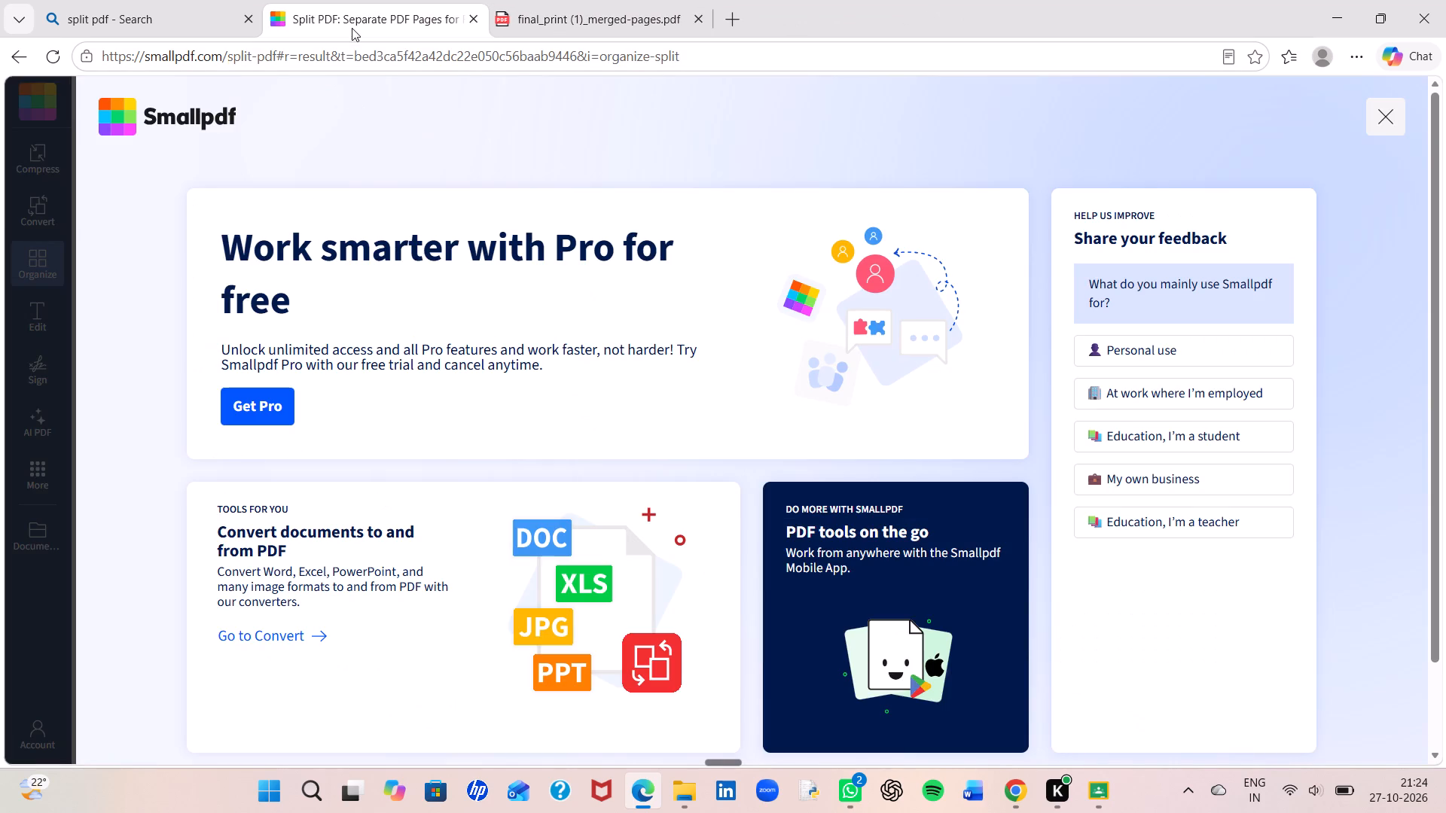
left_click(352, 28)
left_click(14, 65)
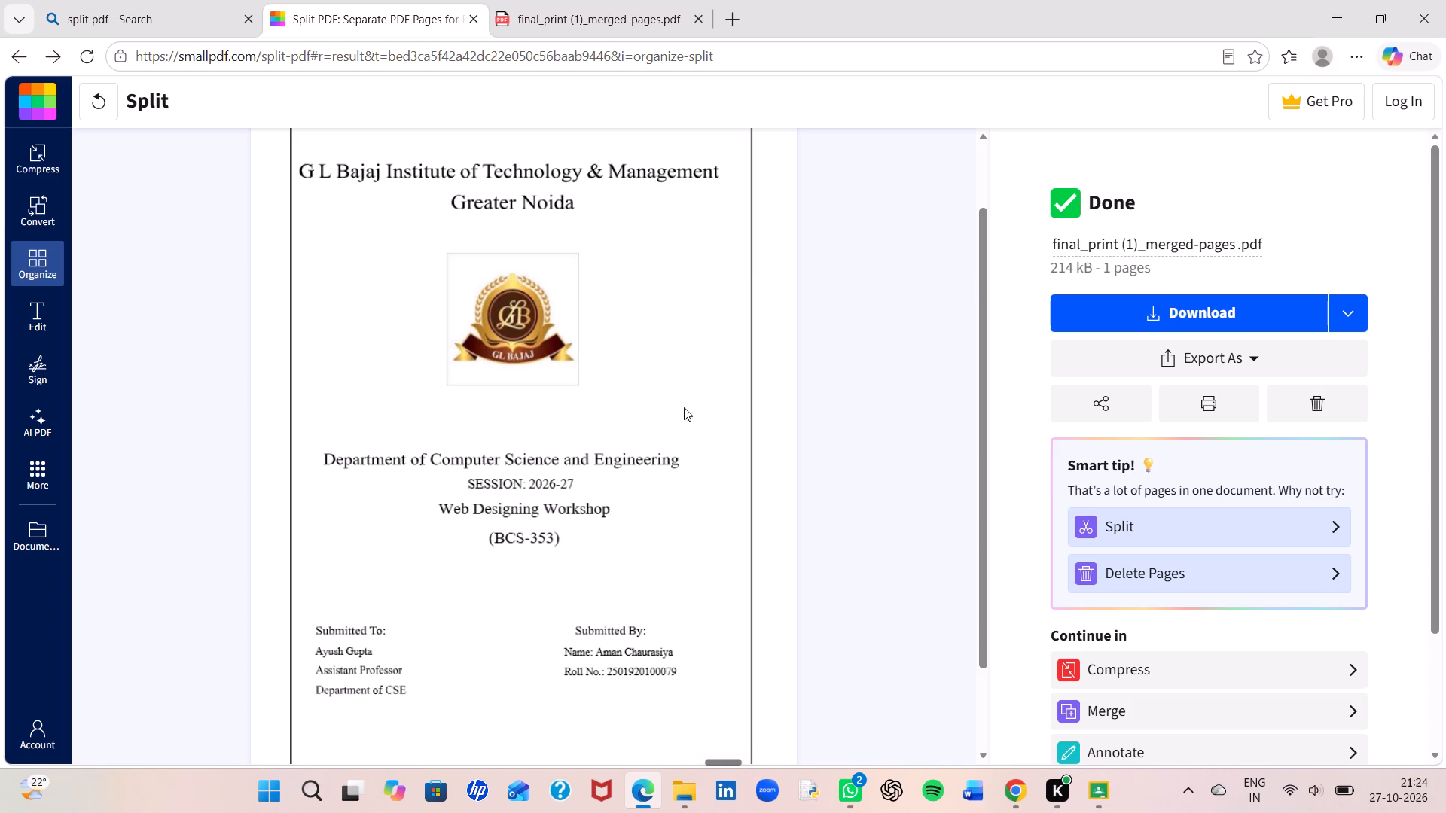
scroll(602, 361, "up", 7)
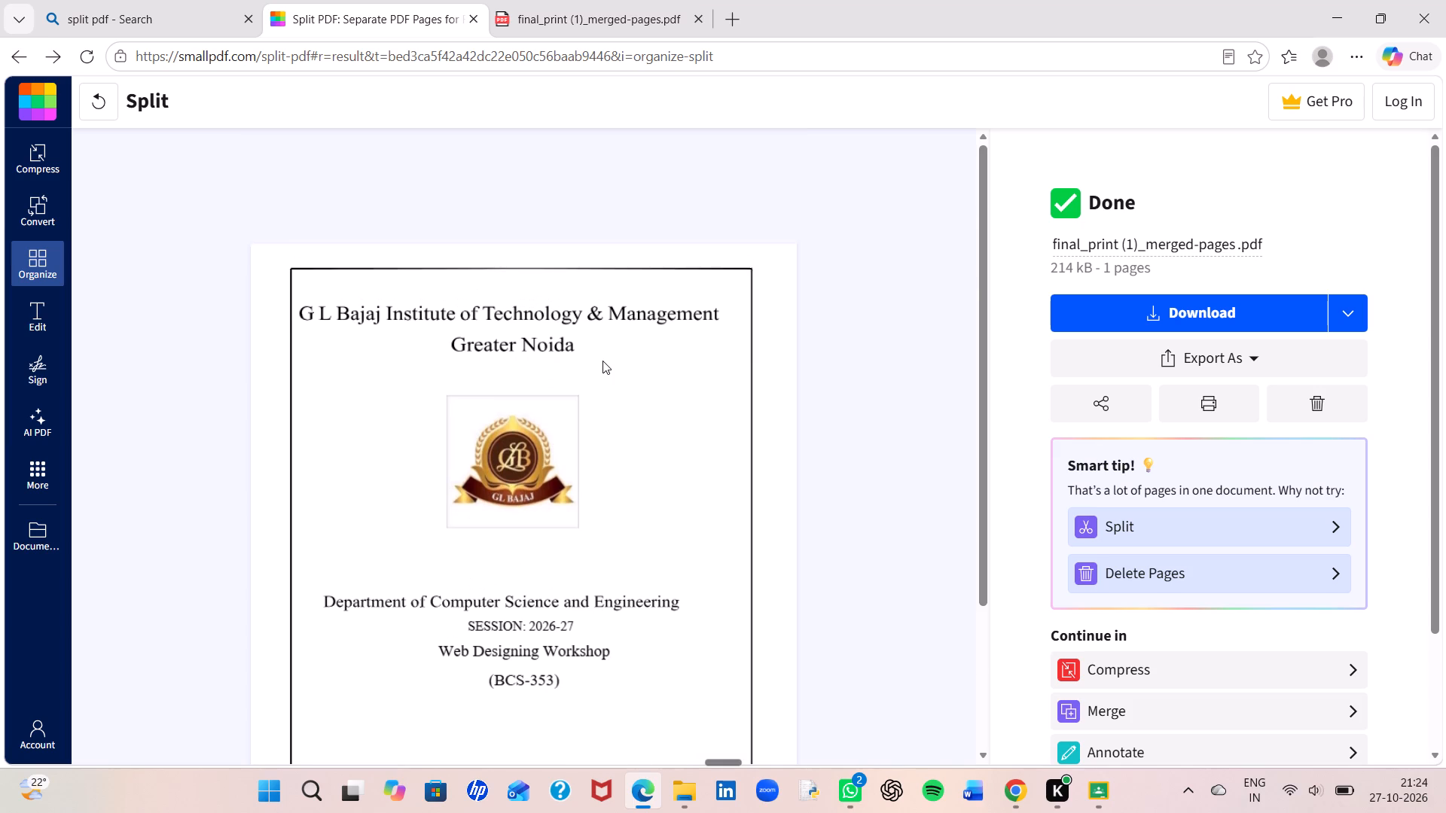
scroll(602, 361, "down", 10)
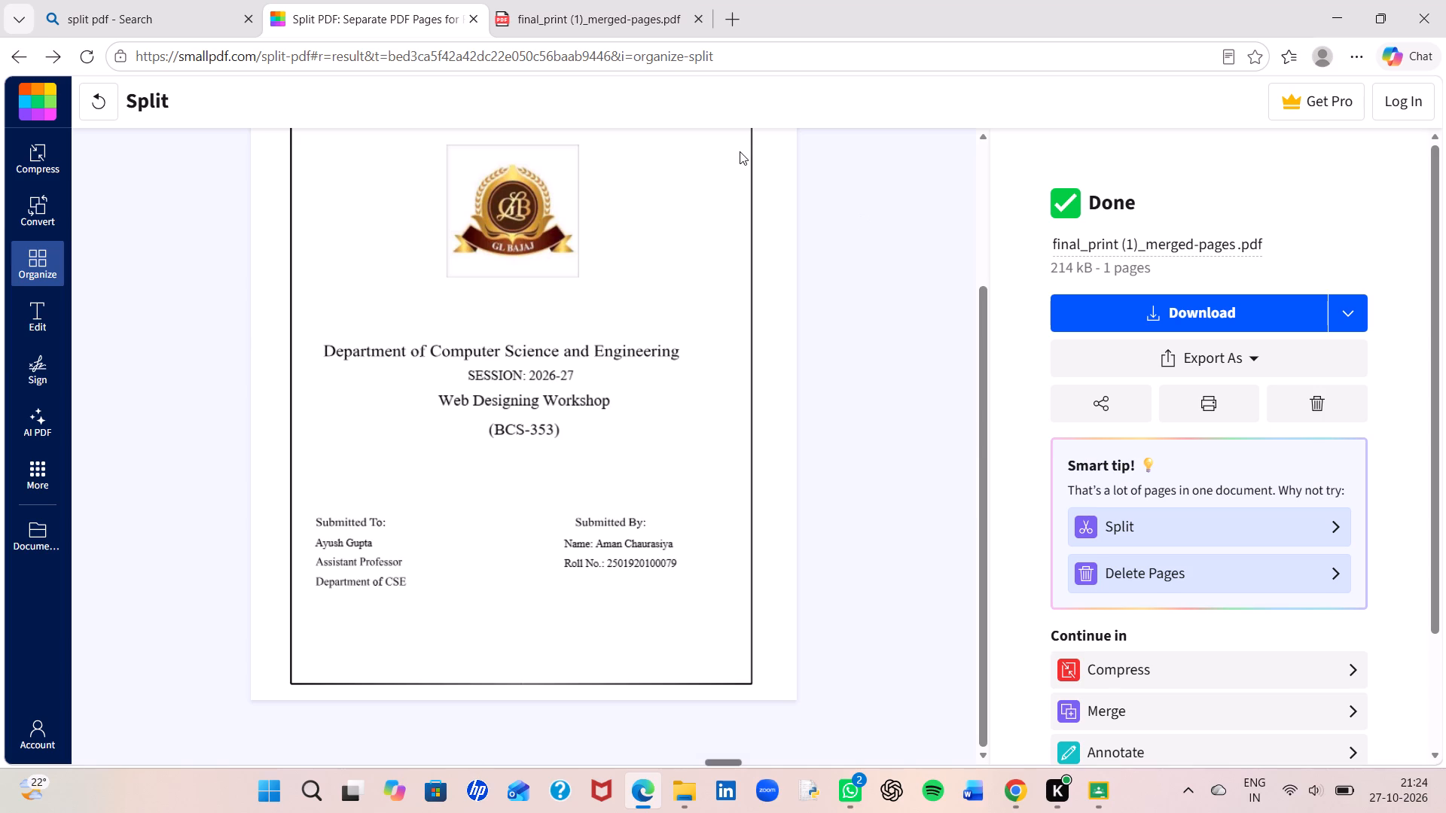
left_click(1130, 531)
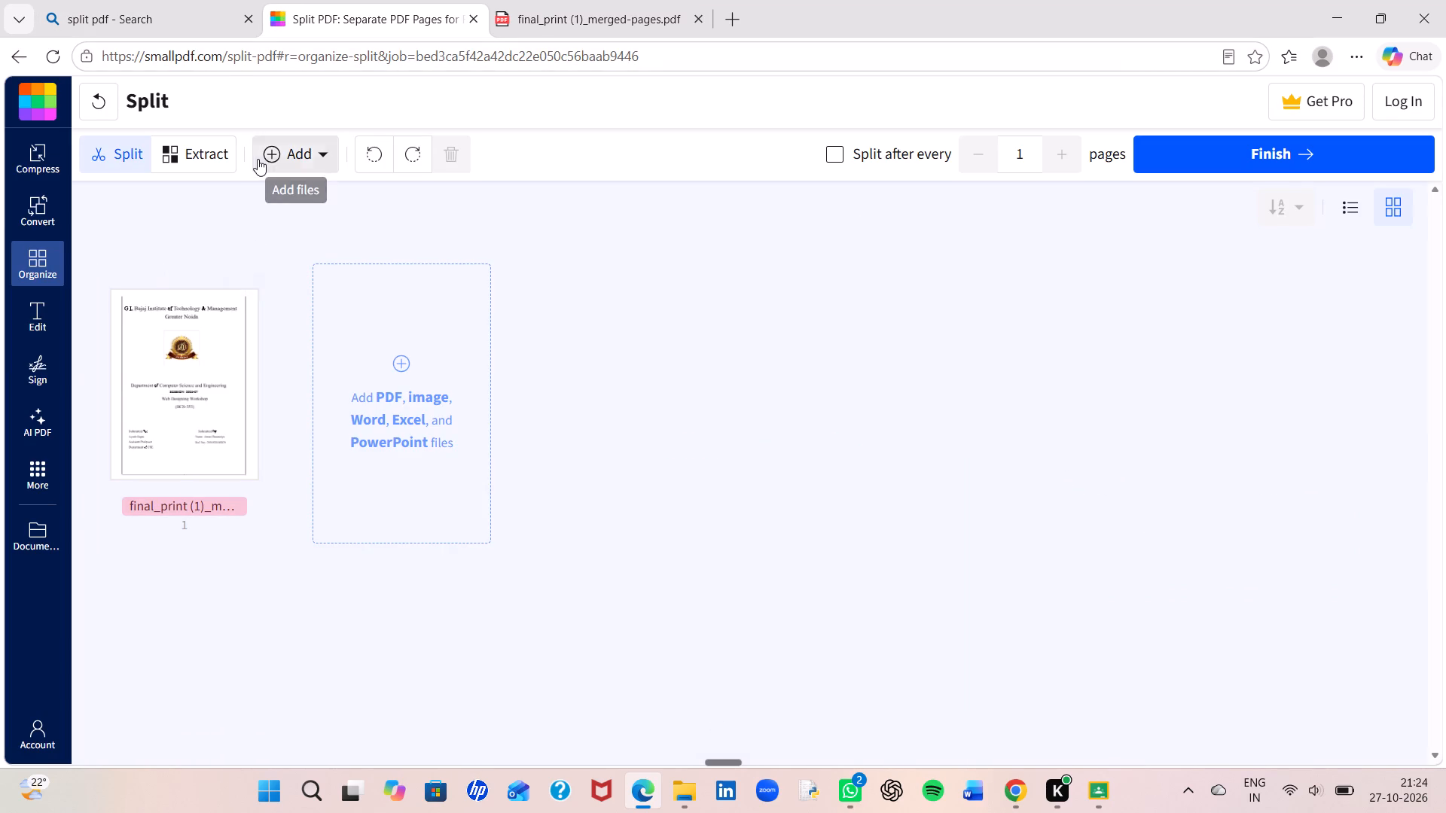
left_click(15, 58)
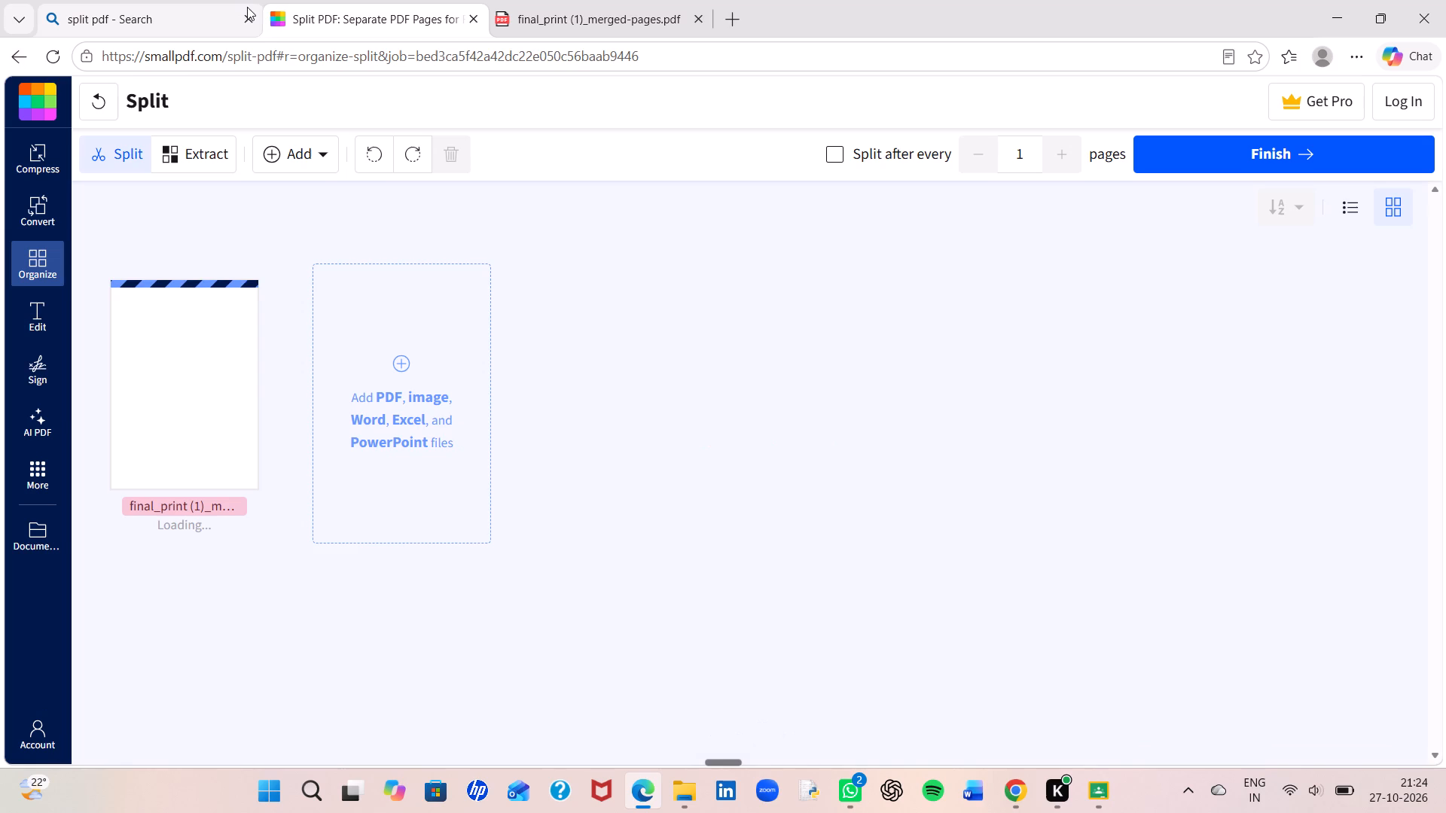
Close the old split pdf search page and the Smallpdf Split page holding the one-page cover document.
left_click(248, 16)
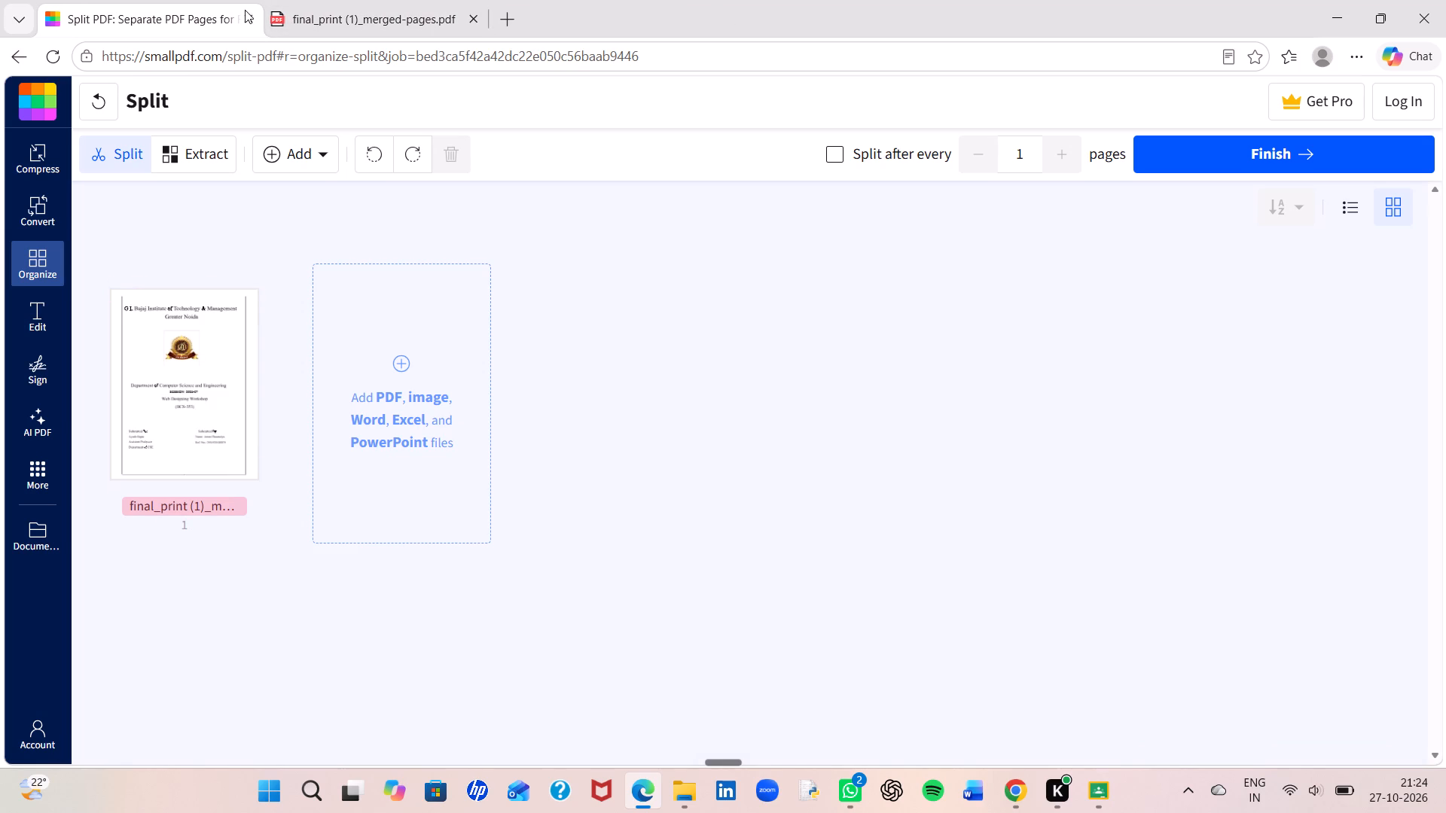
left_click(245, 10)
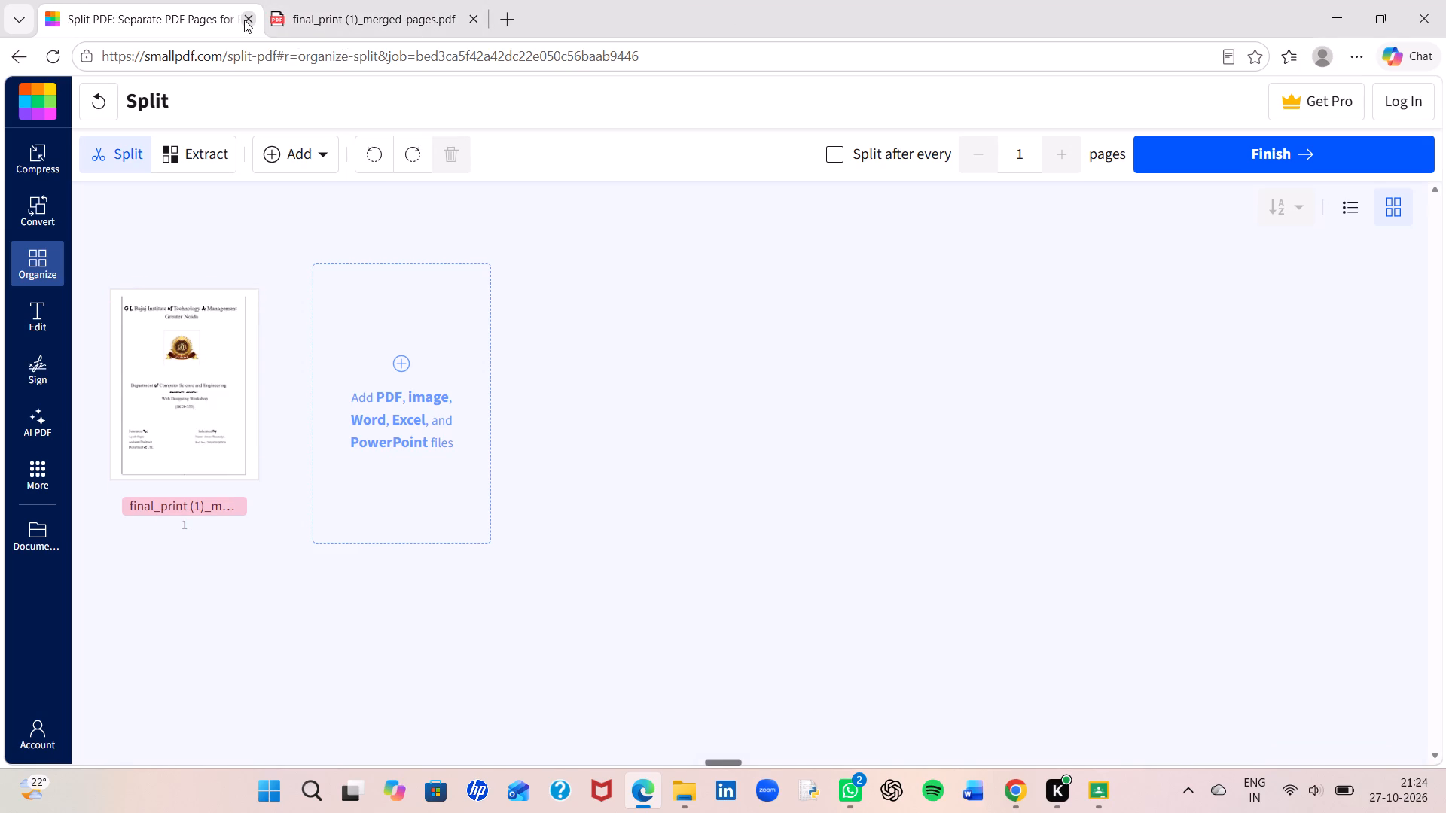
left_click(244, 20)
Search the web for "split pdf" in a new tab and open Smallpdf's Split PDF page.
left_click(274, 23)
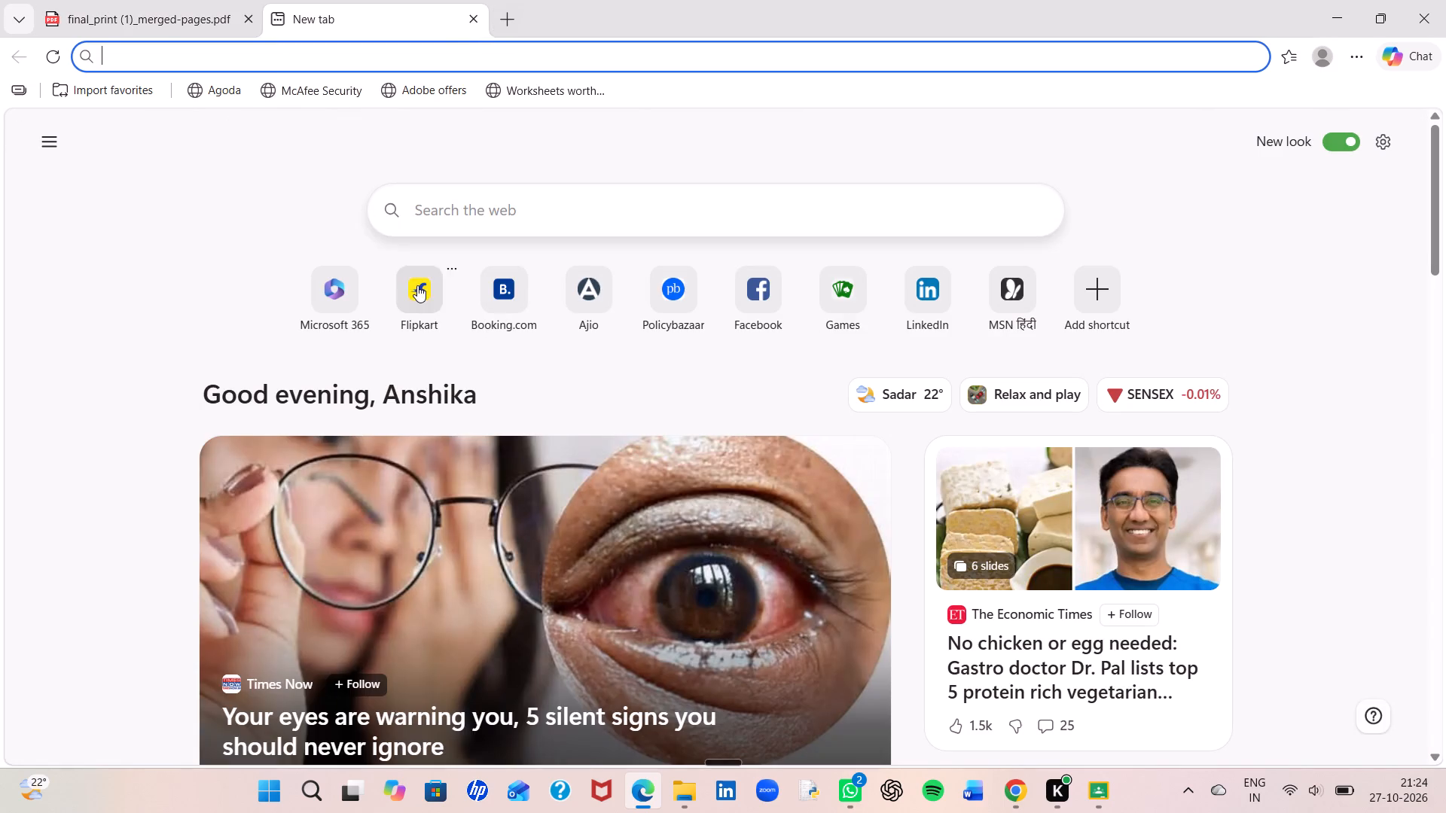
left_click(483, 209)
left_click(463, 279)
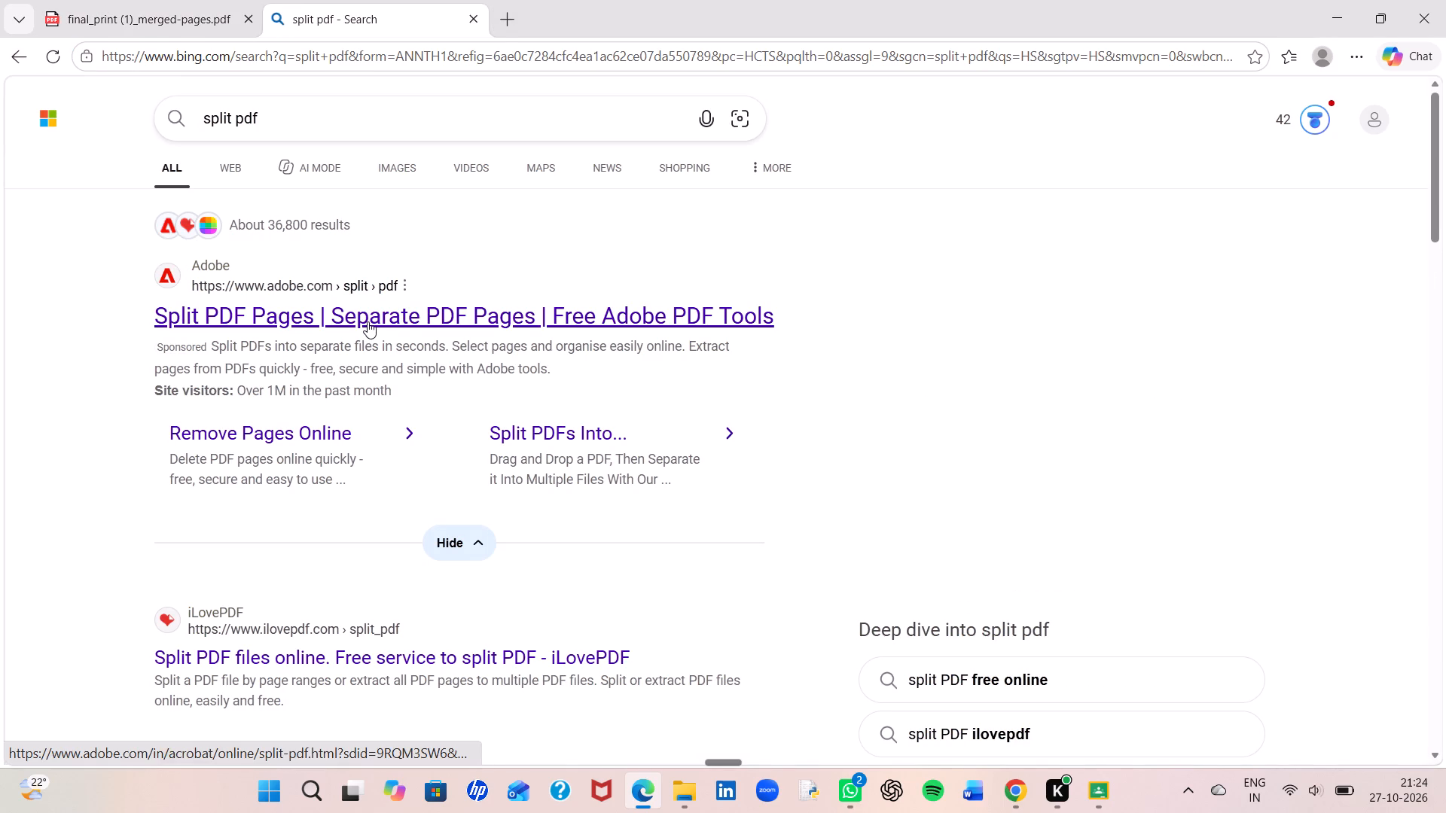
scroll(355, 536, "down", 4)
left_click(347, 528)
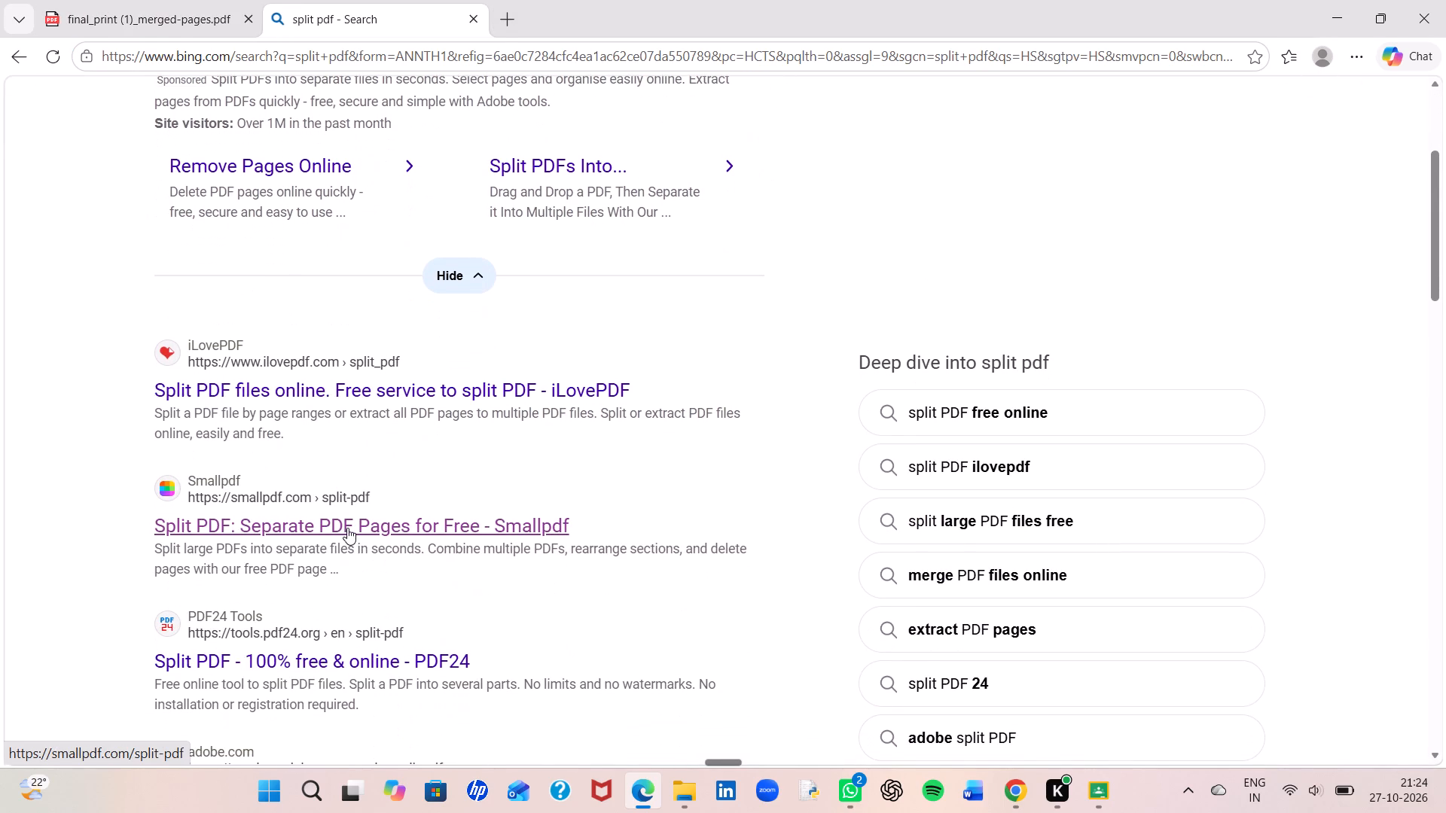
scroll(610, 503, "down", 1)
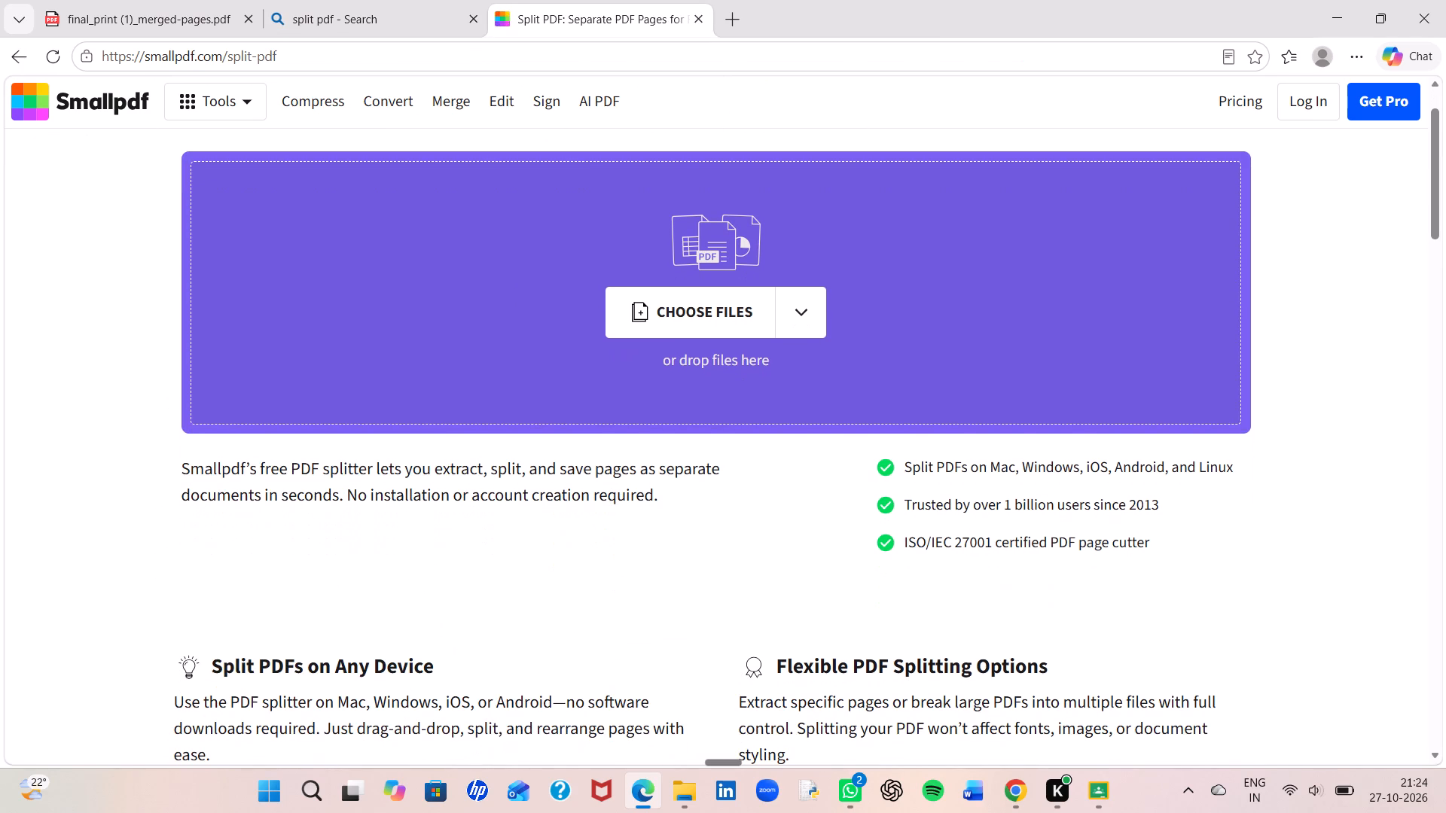
scroll(610, 503, "down", 1)
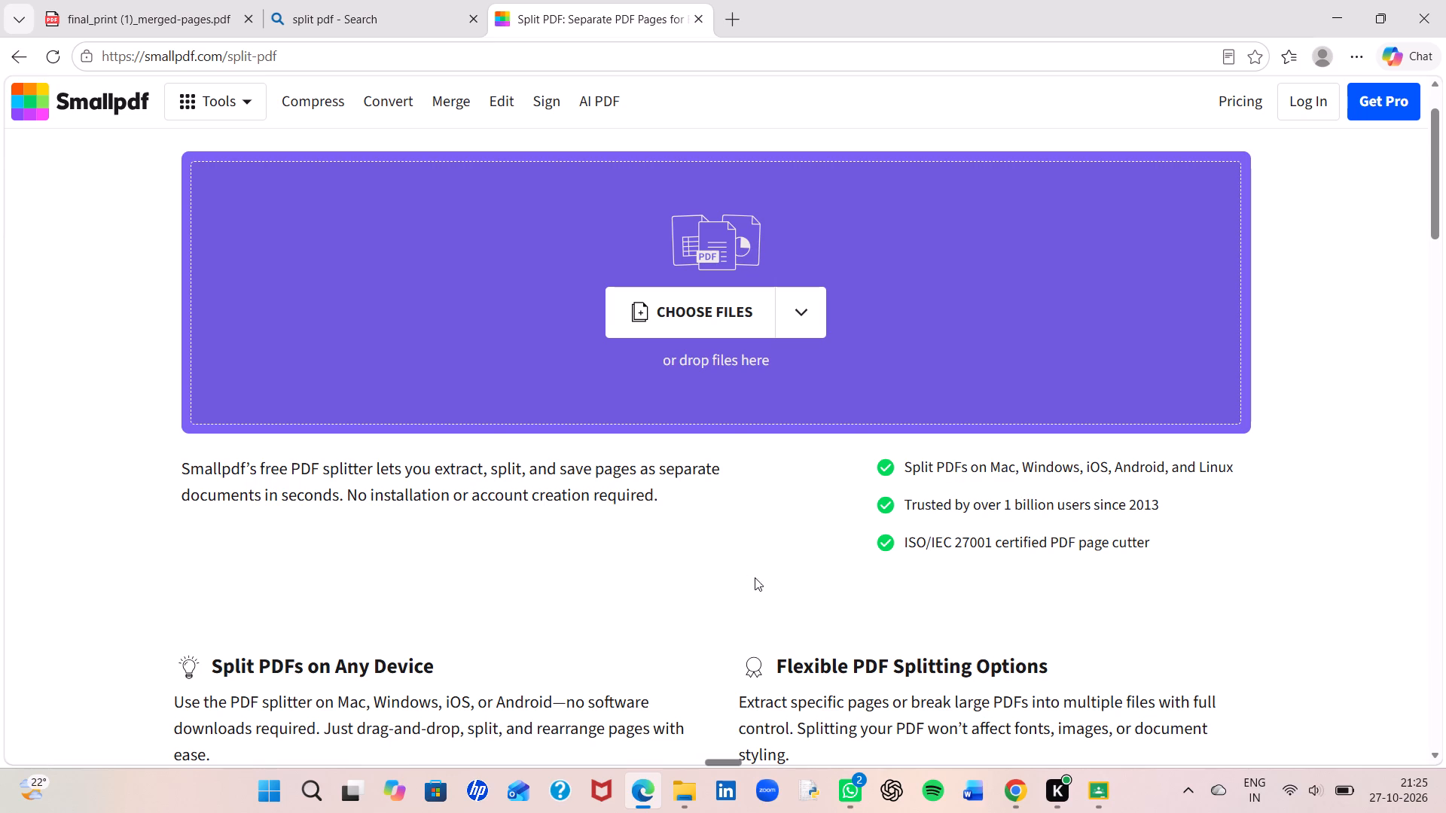
Load the recent file final_print (1)_merged from Downloads into Smallpdf's Split tool.
left_click(725, 297)
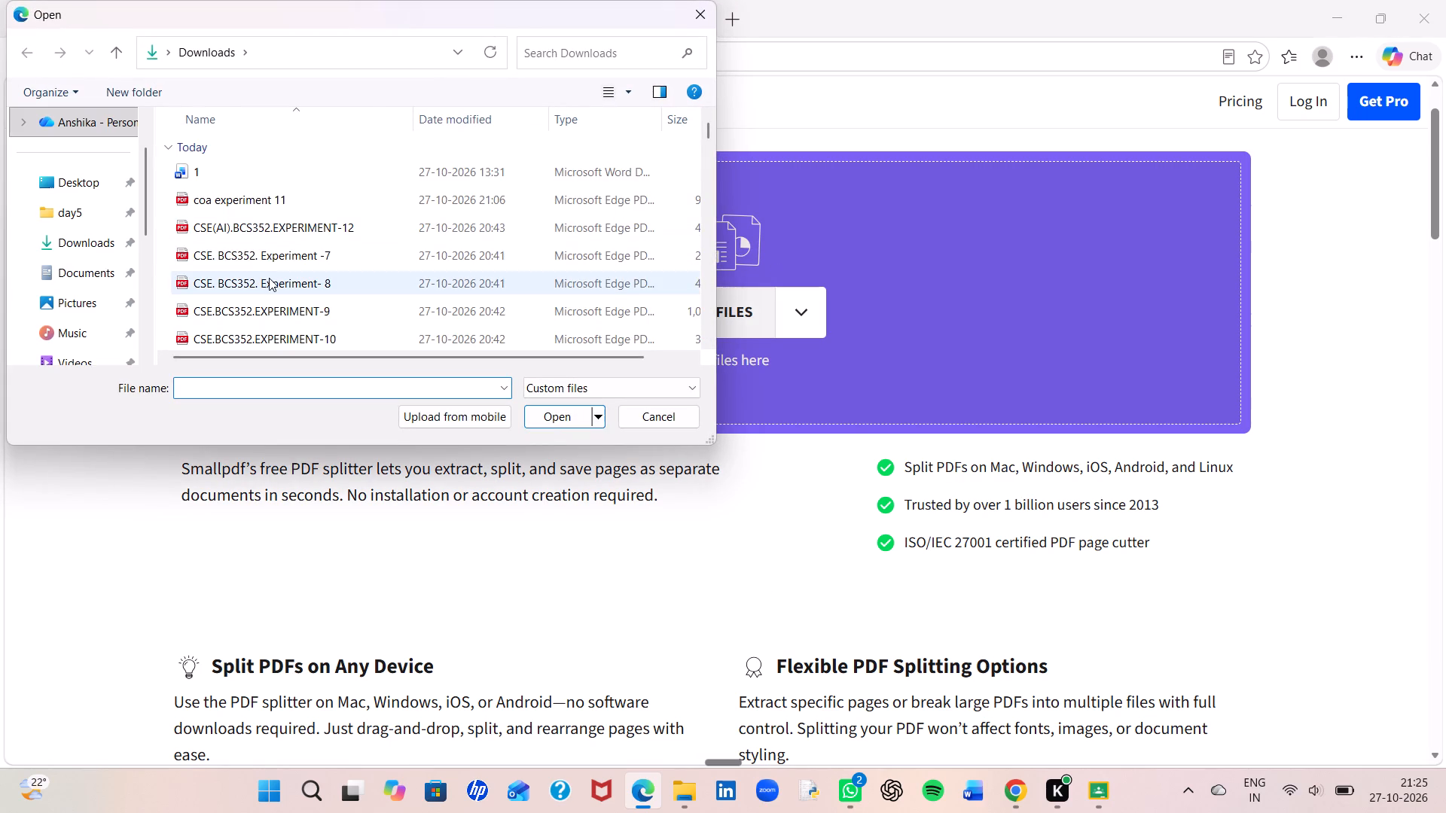
scroll(76, 189, "up", 7)
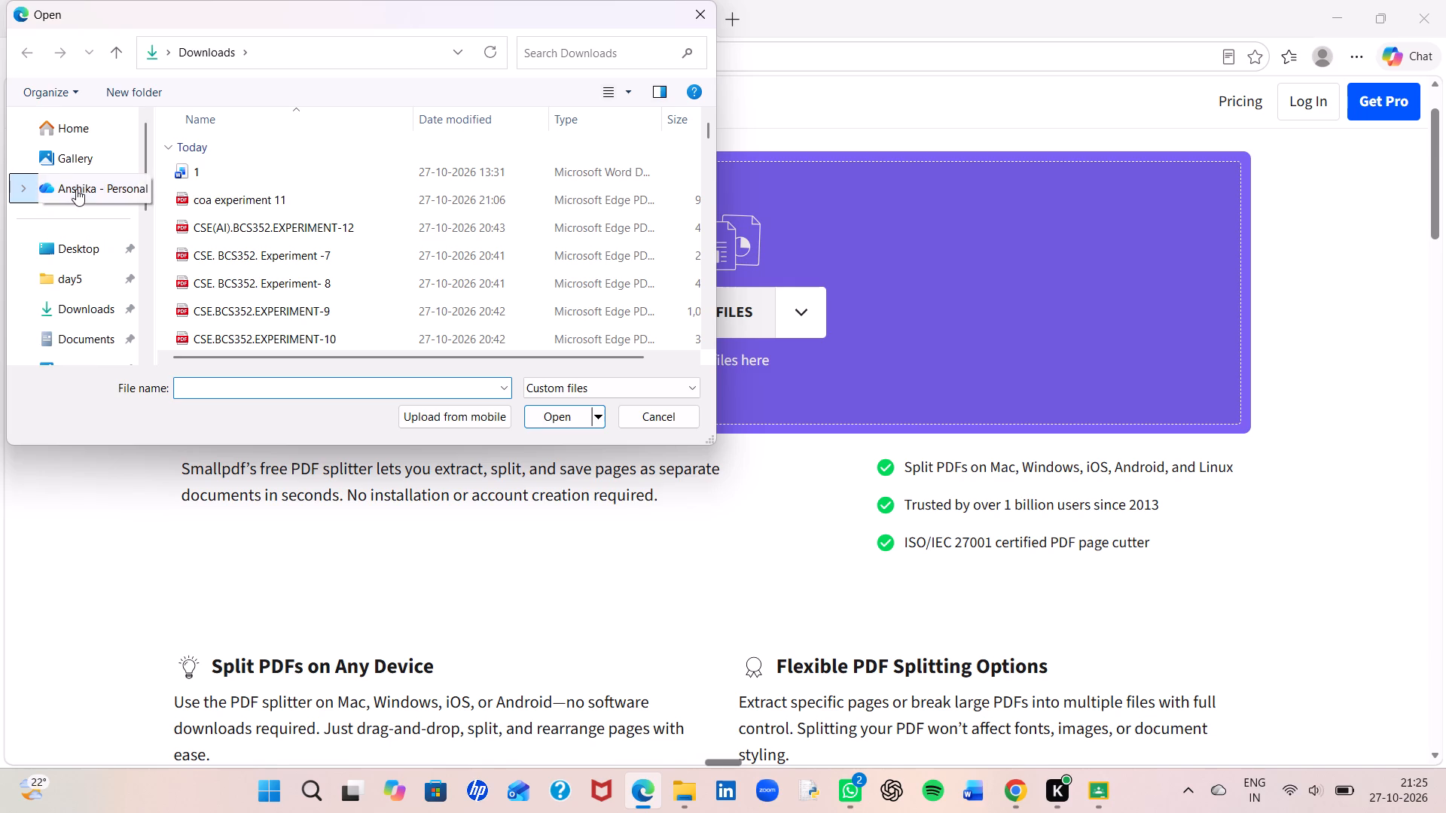
left_click(55, 129)
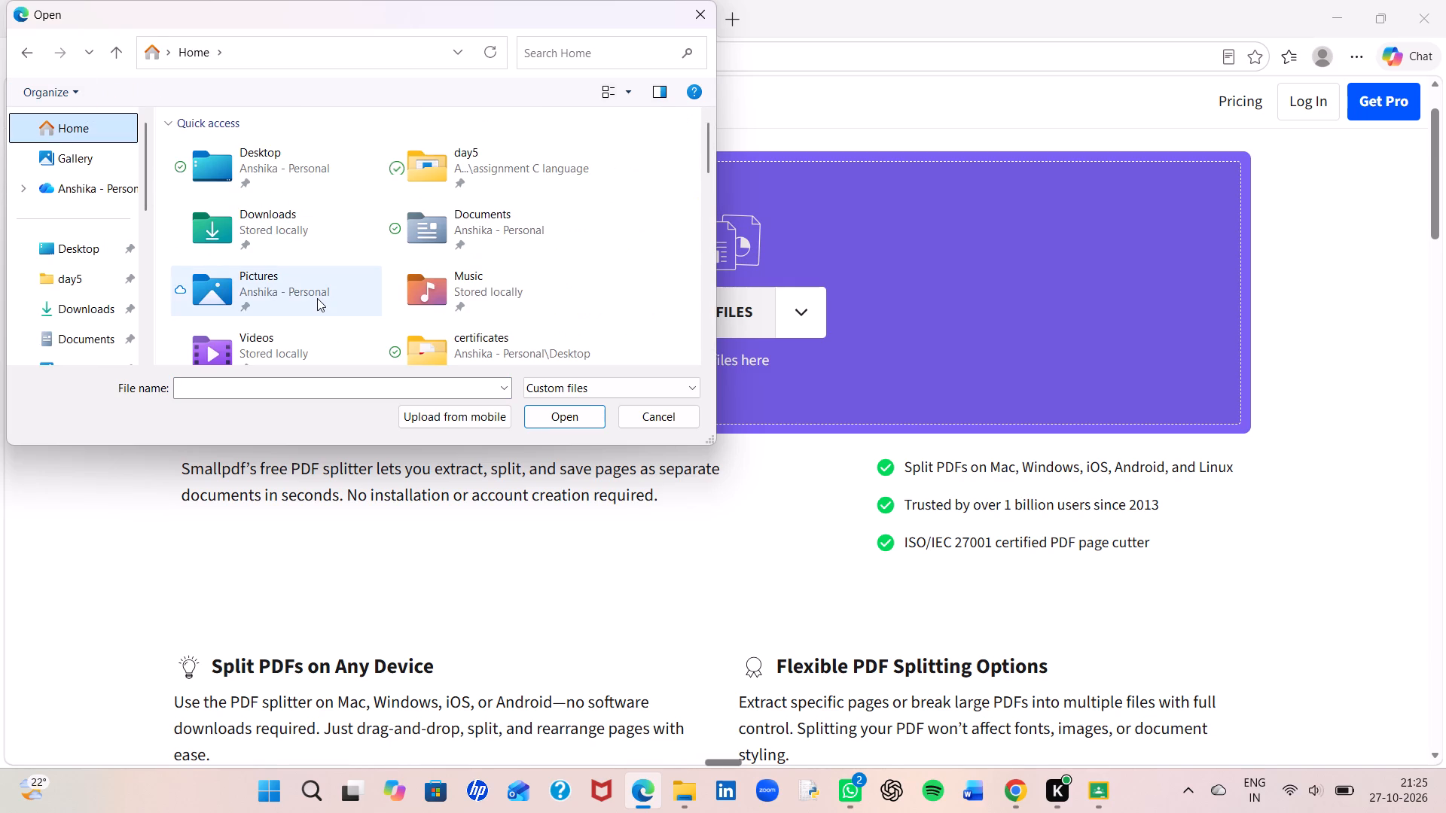
scroll(317, 298, "down", 2)
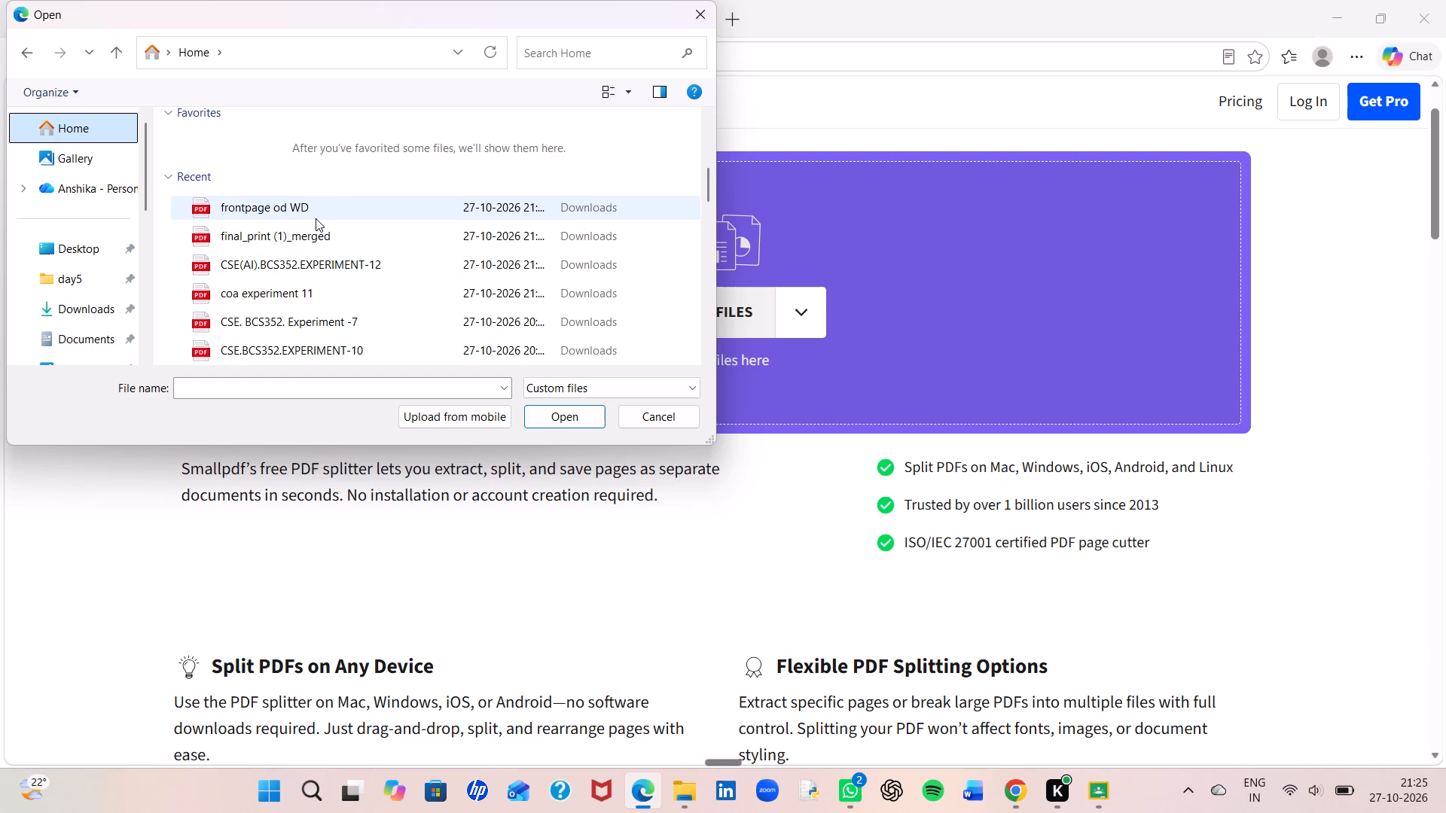
left_click(308, 242)
left_click(538, 419)
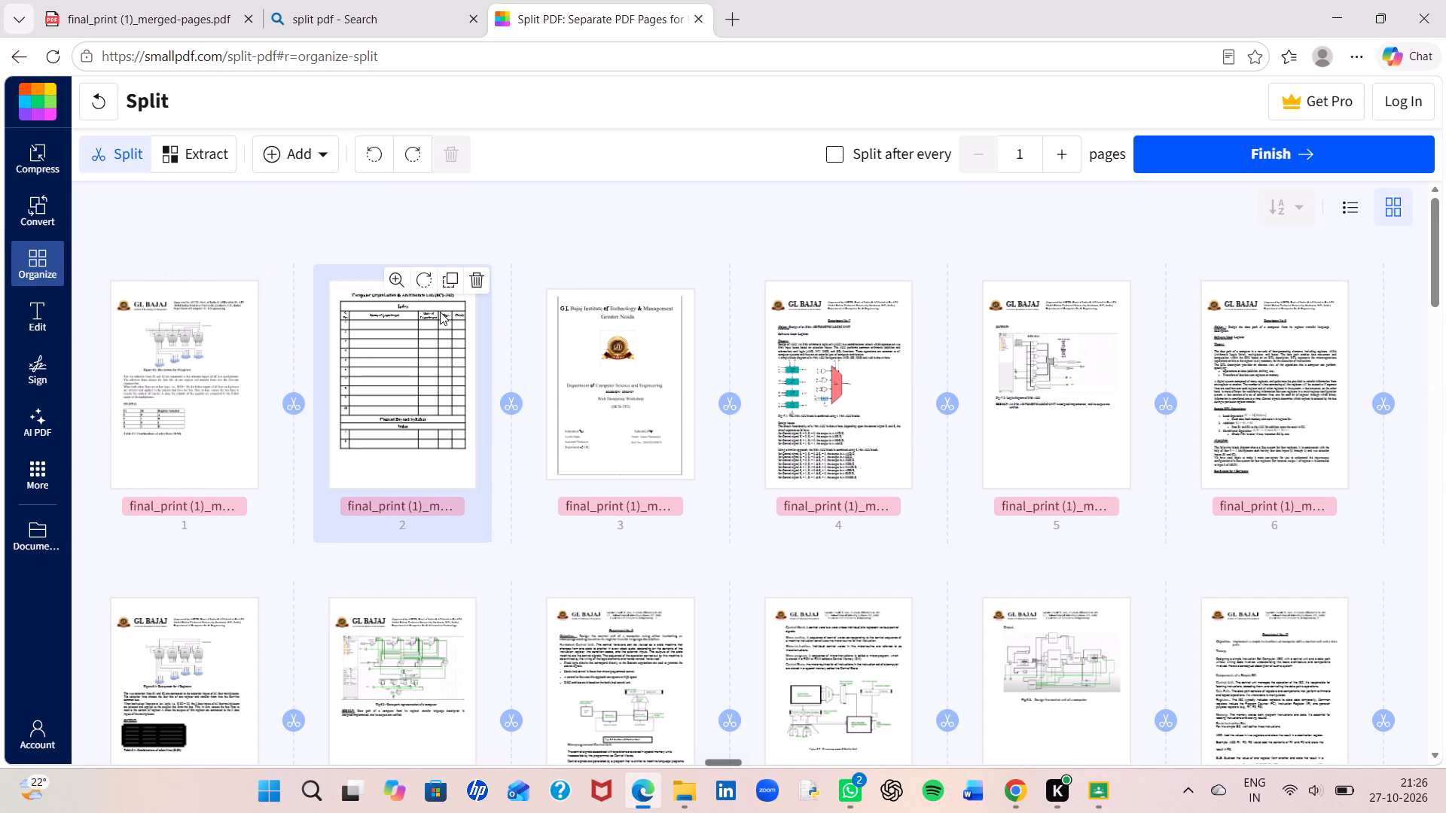
Delete pages 2 and 3, the index table and the Web Designing Workshop cover, from the page set.
left_click(472, 285)
left_click(472, 285)
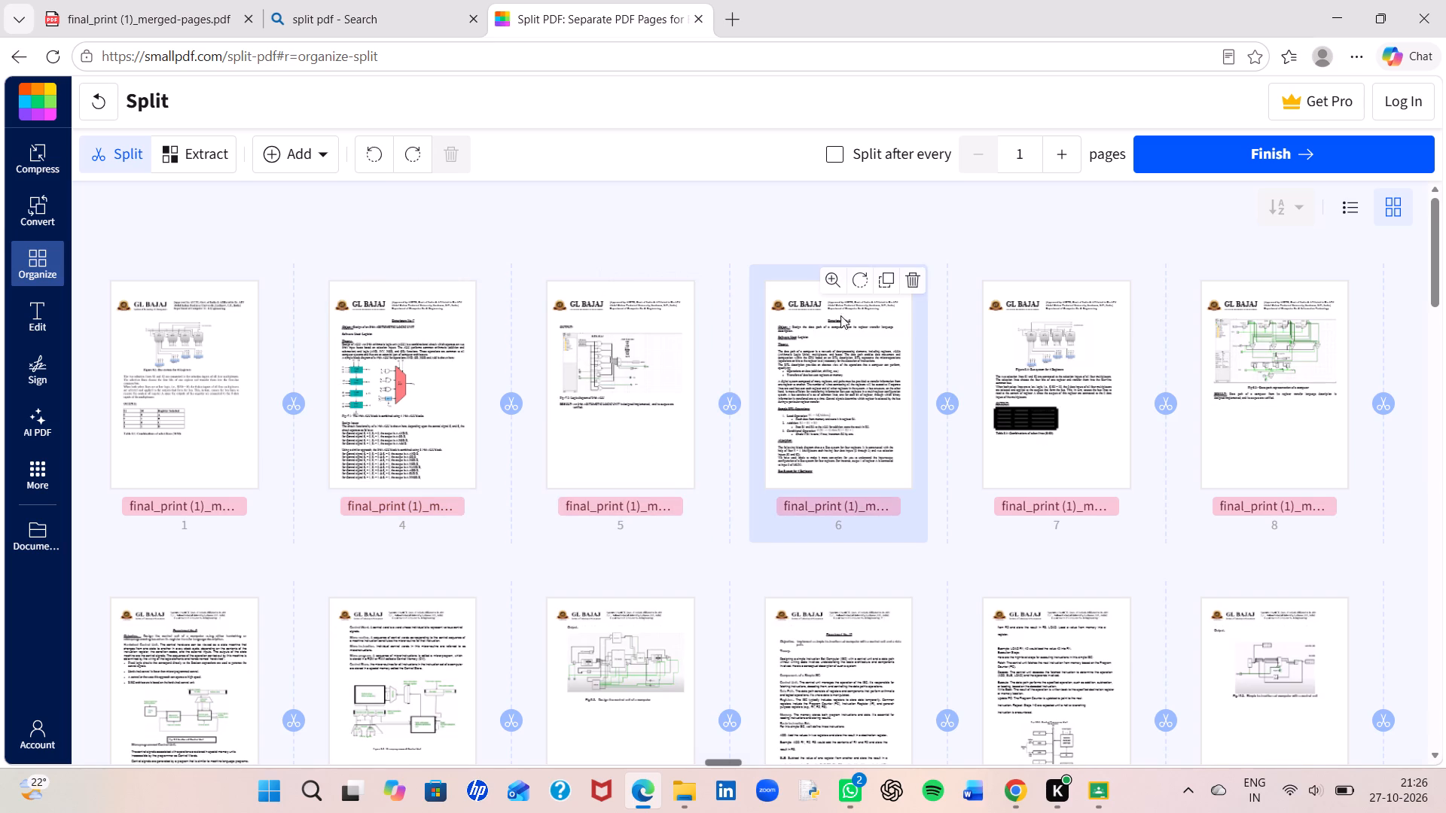
Delete pages 22 and 23, the Computer Organization & Architecture cover and the index page following it.
scroll(987, 384, "left", 1)
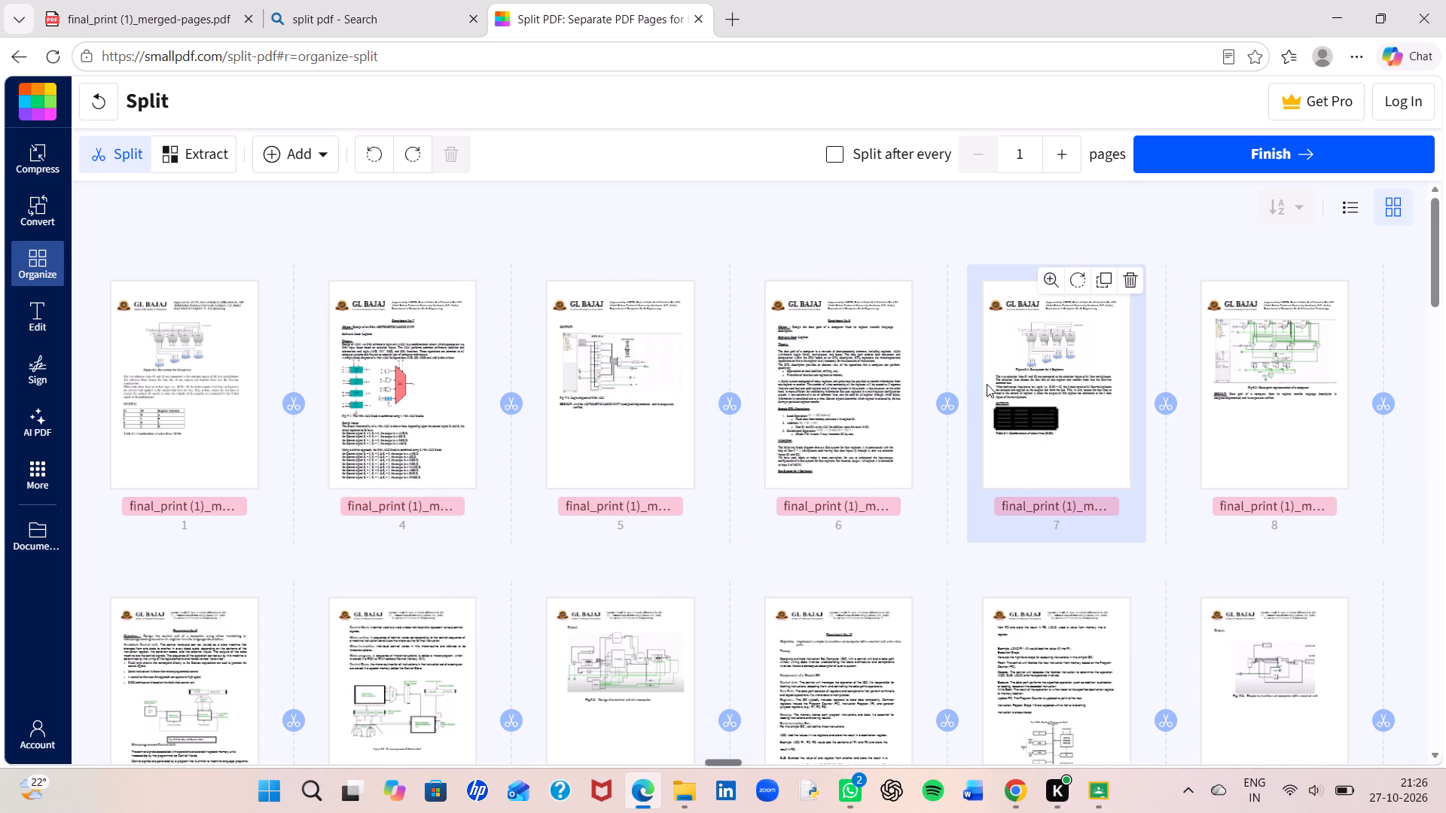
scroll(987, 384, "down", 4)
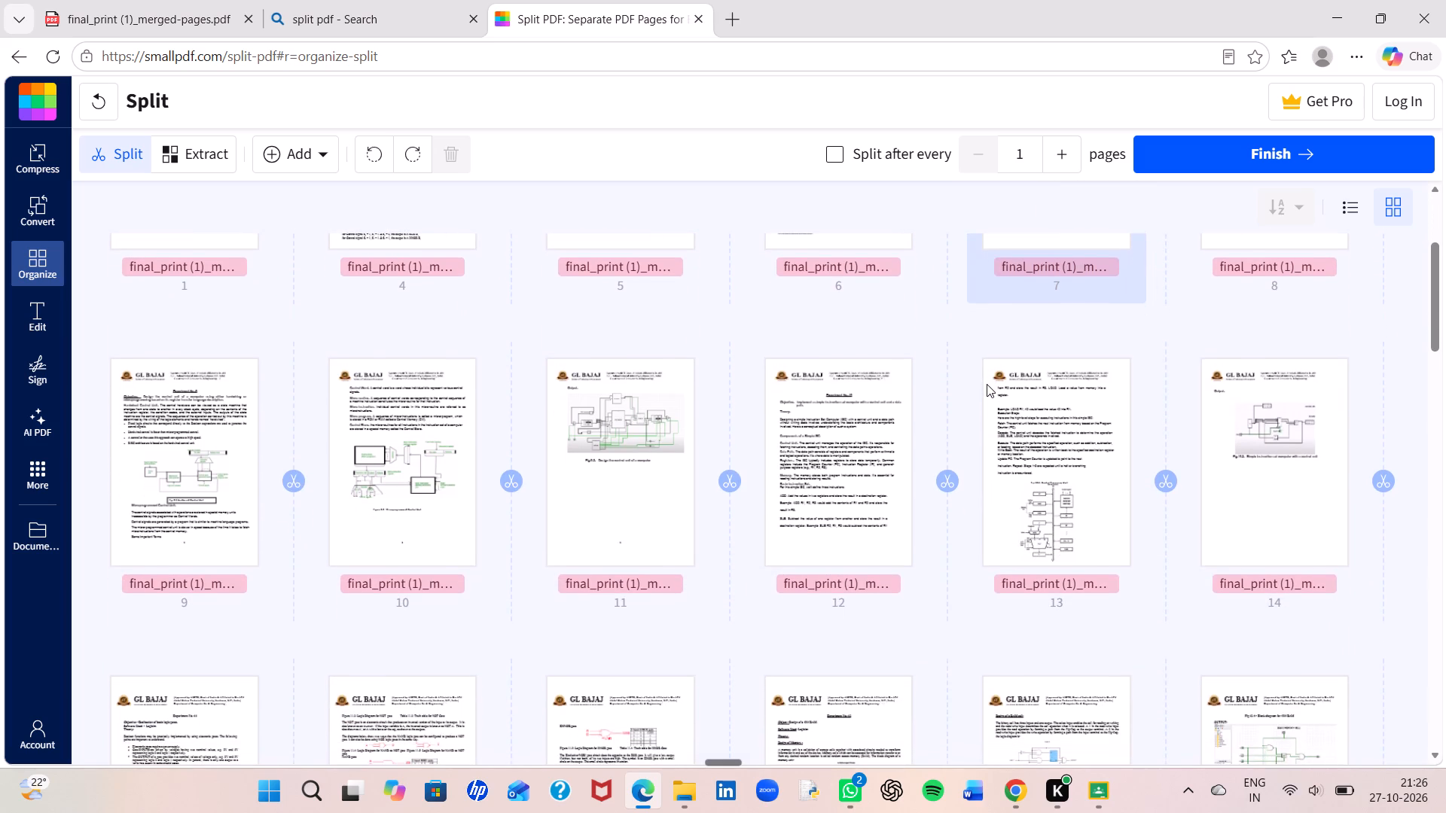
scroll(987, 384, "down", 2)
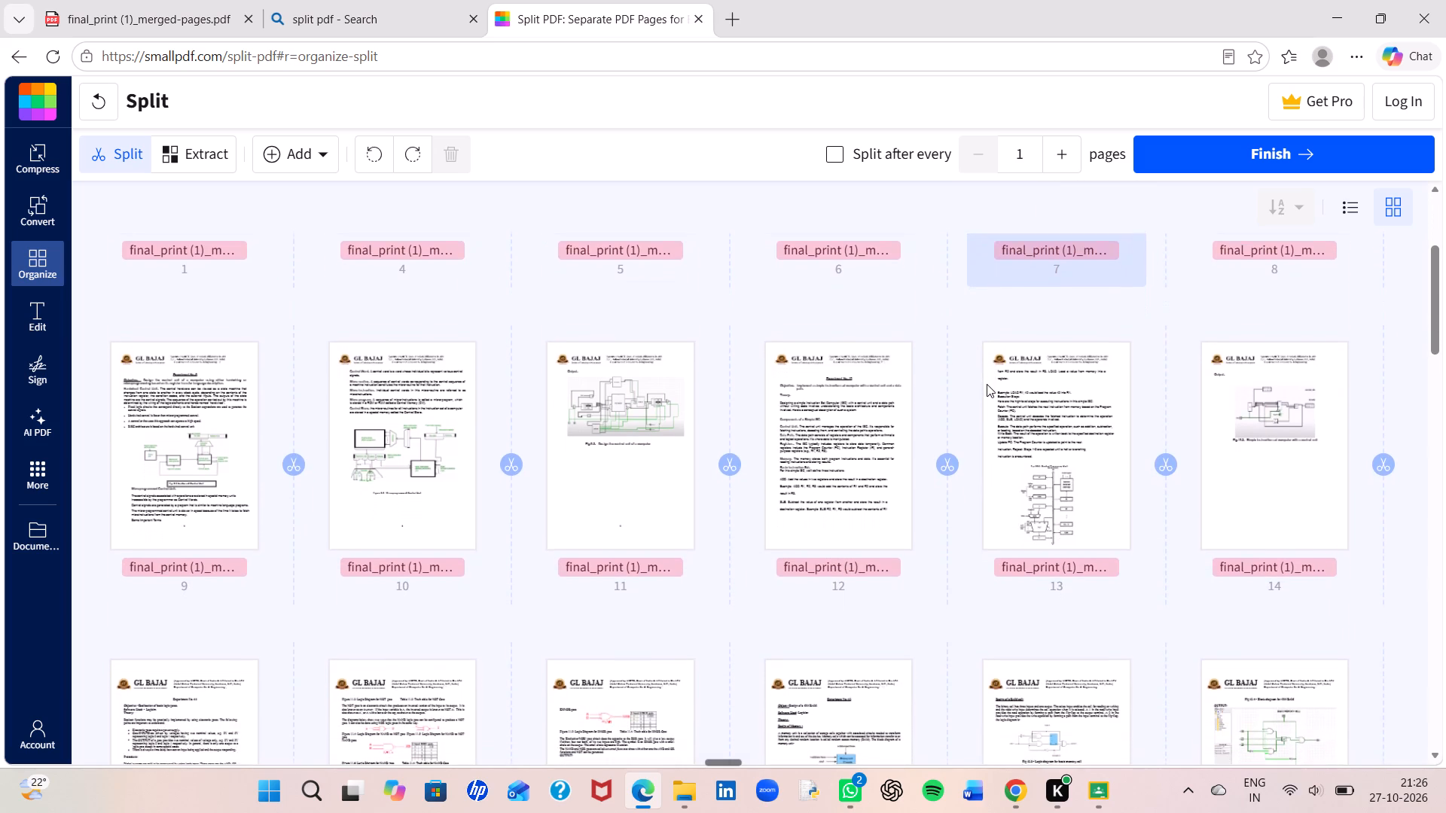
scroll(987, 384, "down", 1)
scroll(834, 505, "down", 3)
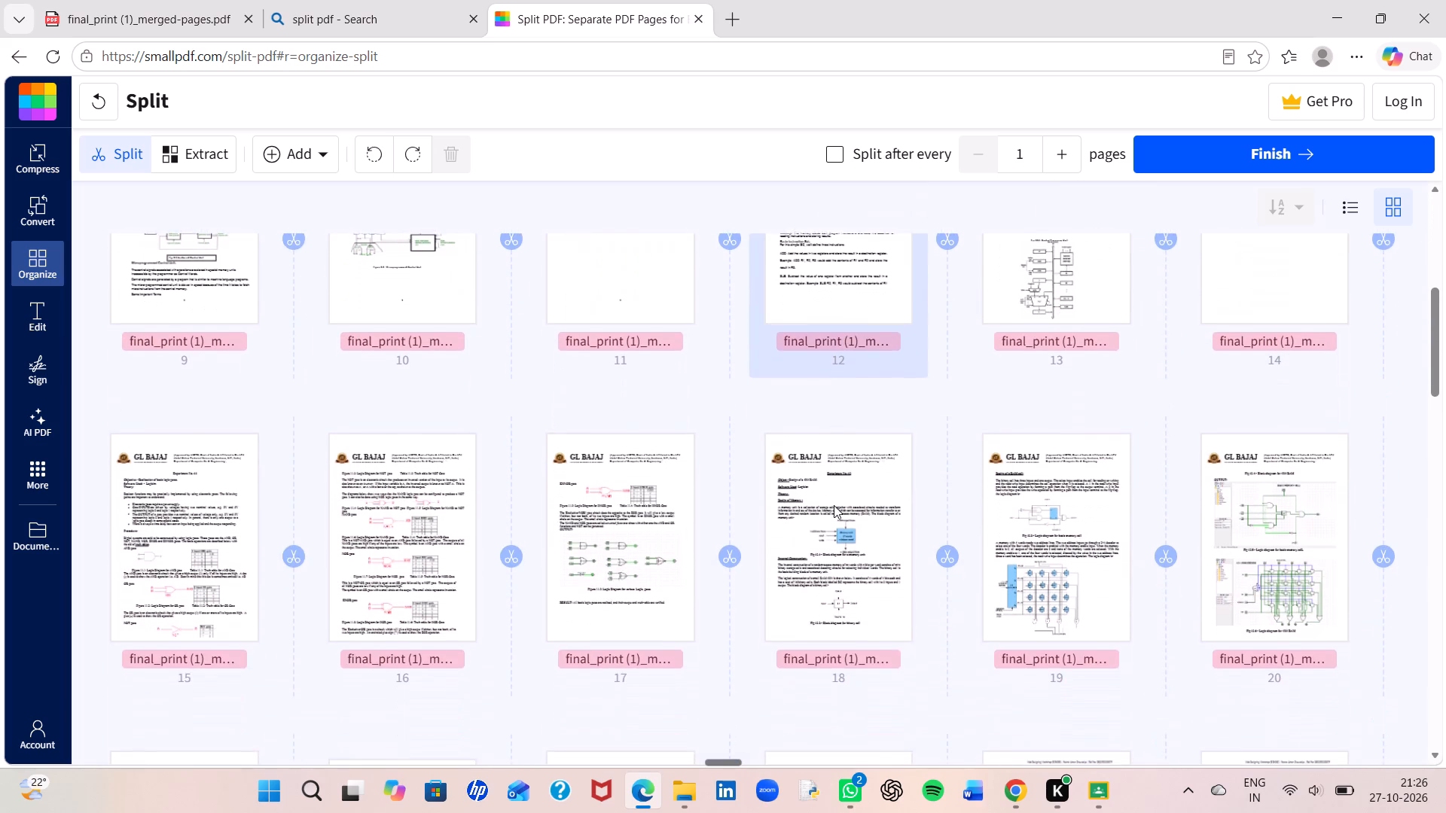
scroll(834, 505, "down", 3)
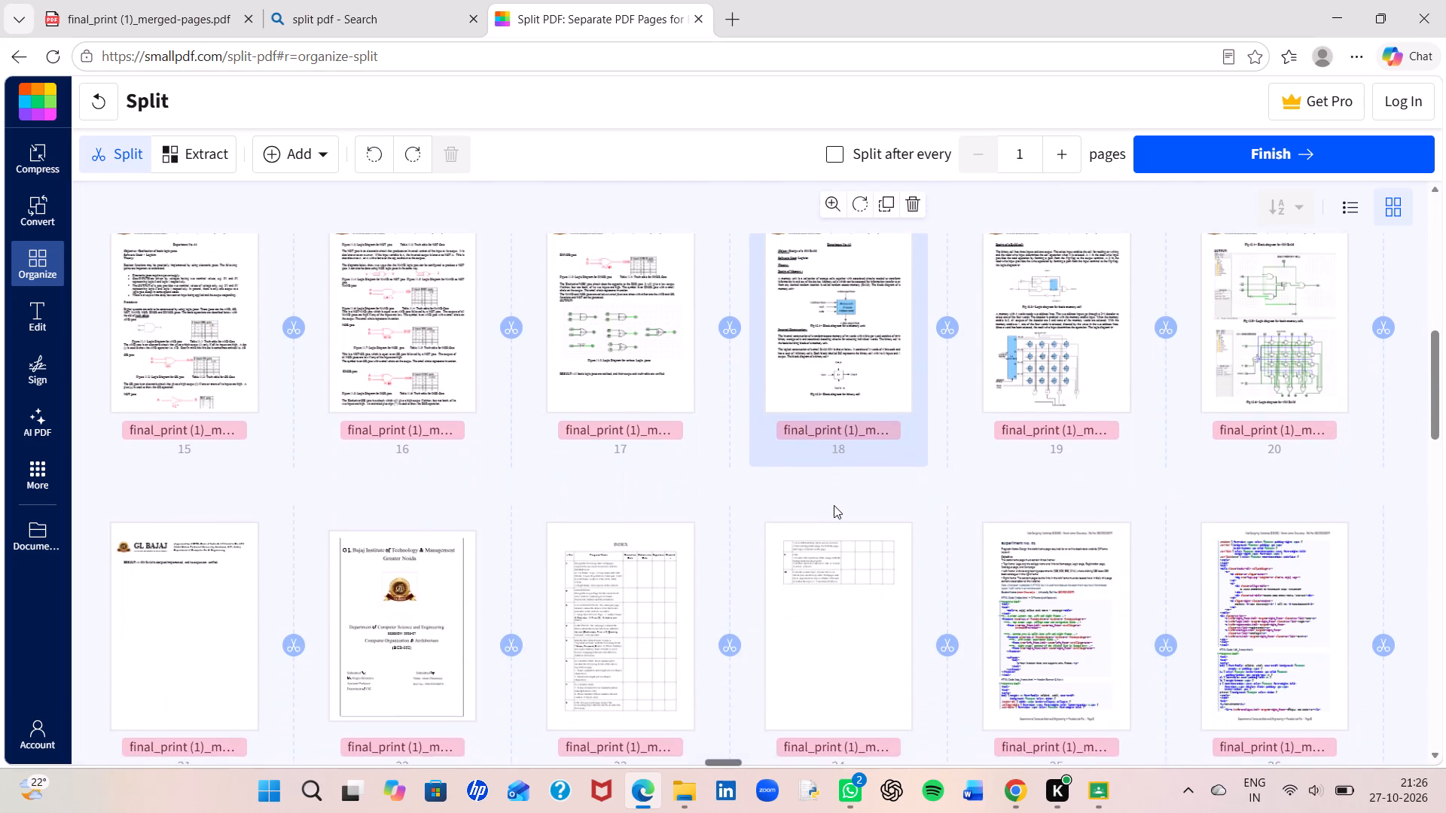
scroll(834, 505, "down", 3)
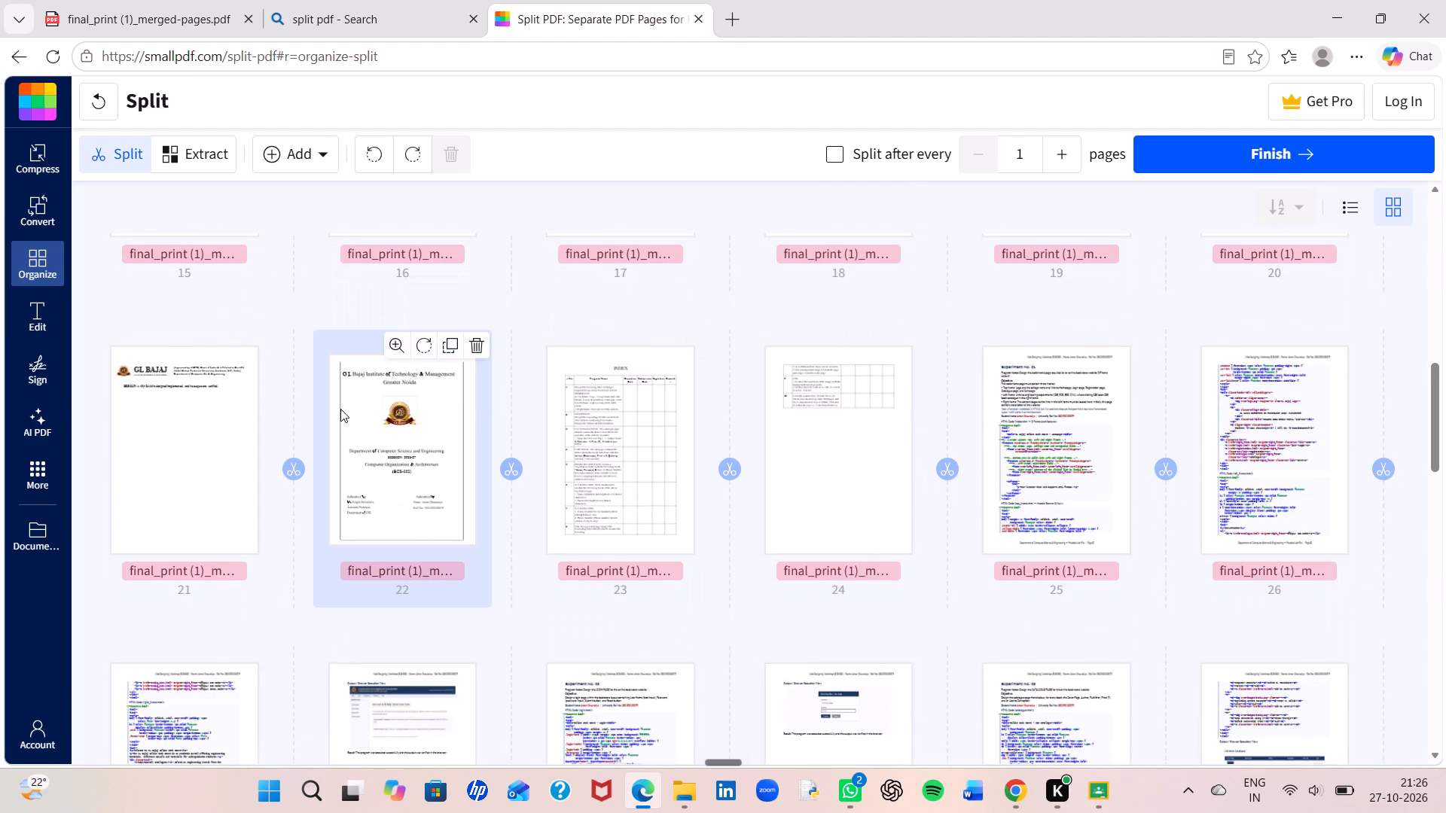
left_click(475, 344)
left_click(475, 344)
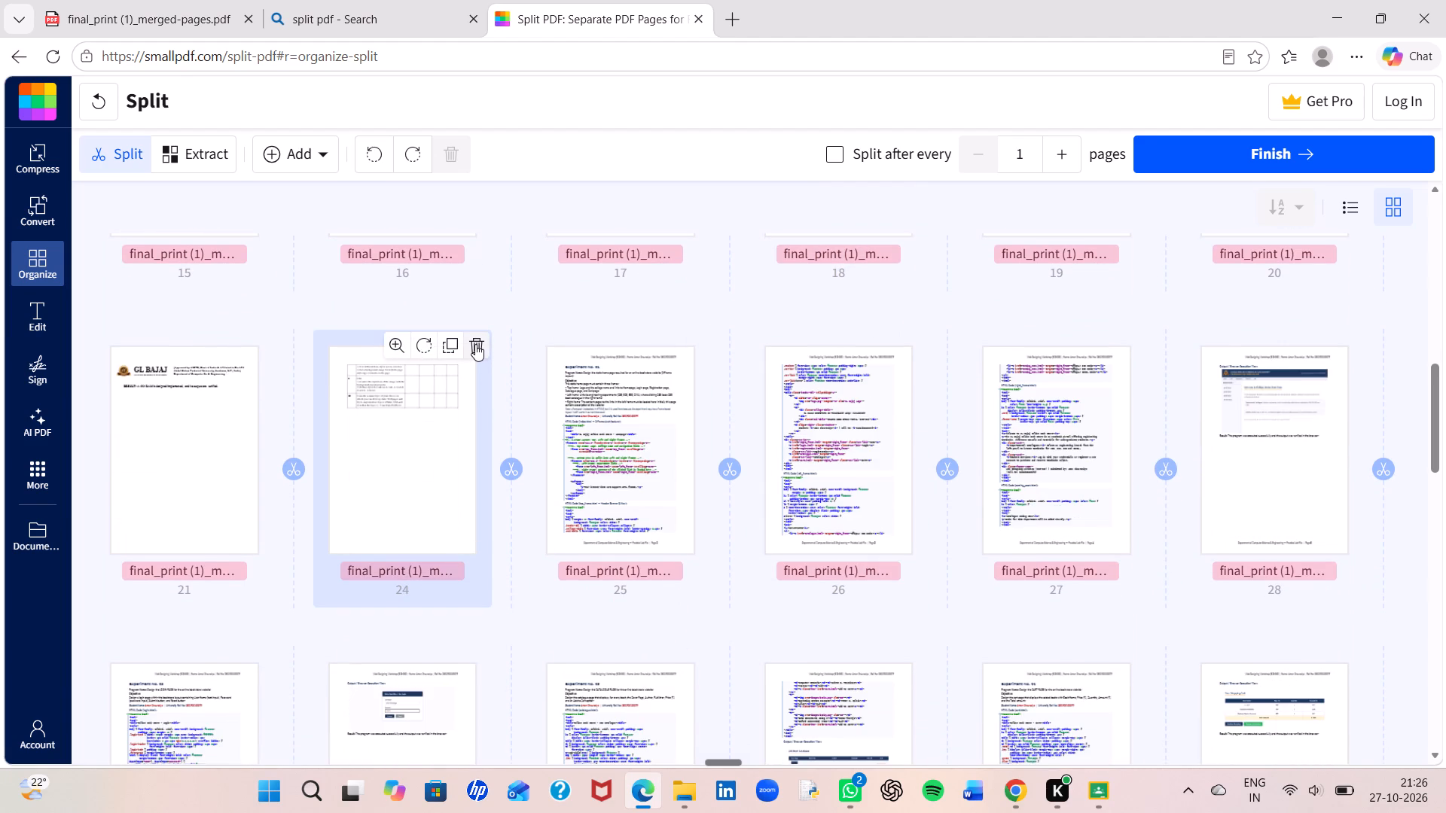
Delete pages 24 through 52, from the rest of the index and the code listings to the final index tables.
left_click(475, 344)
left_click(475, 344)
triple_click(475, 344)
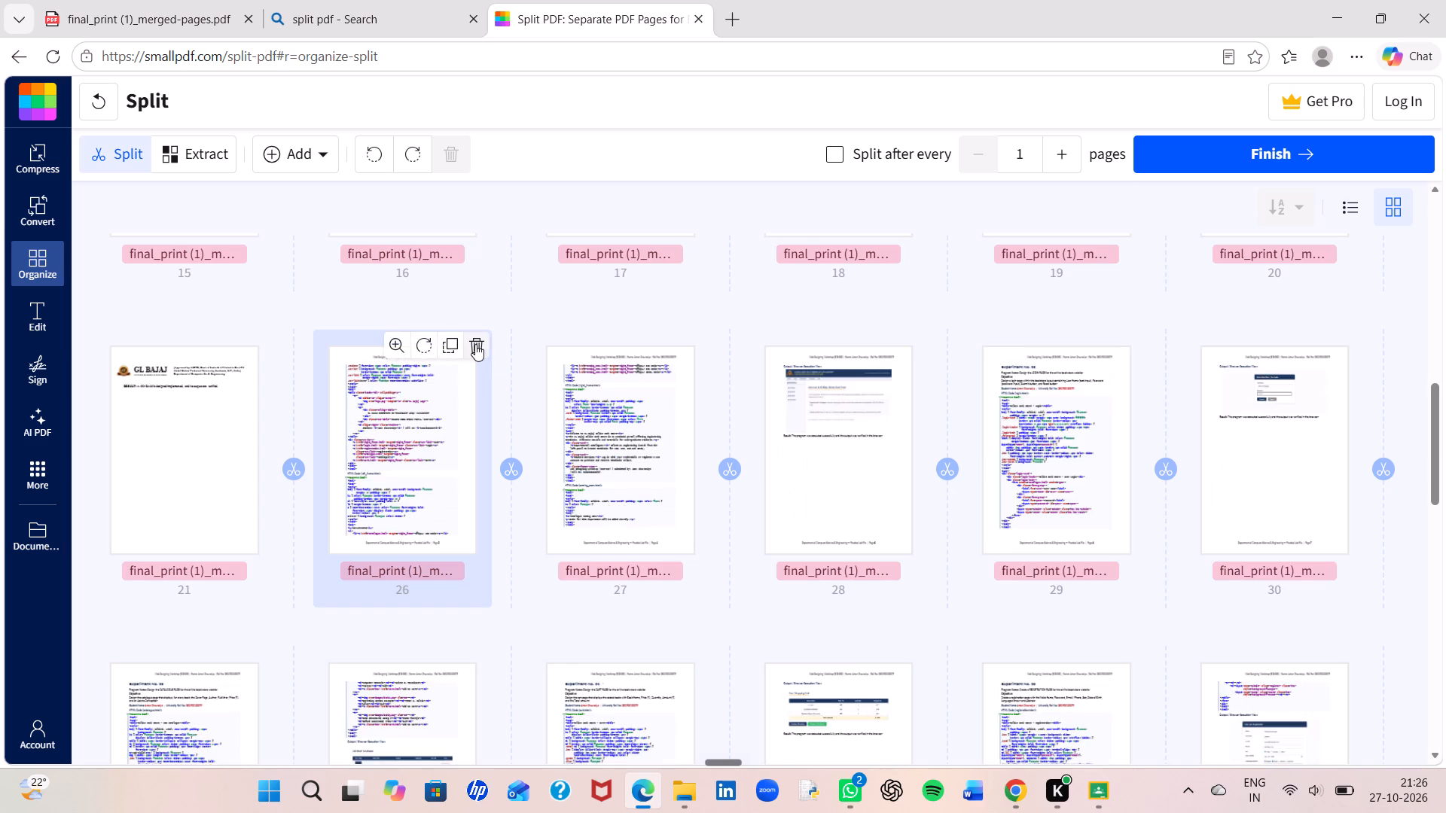
triple_click(475, 344)
triple_click(475, 344)
triple_click(475, 344)
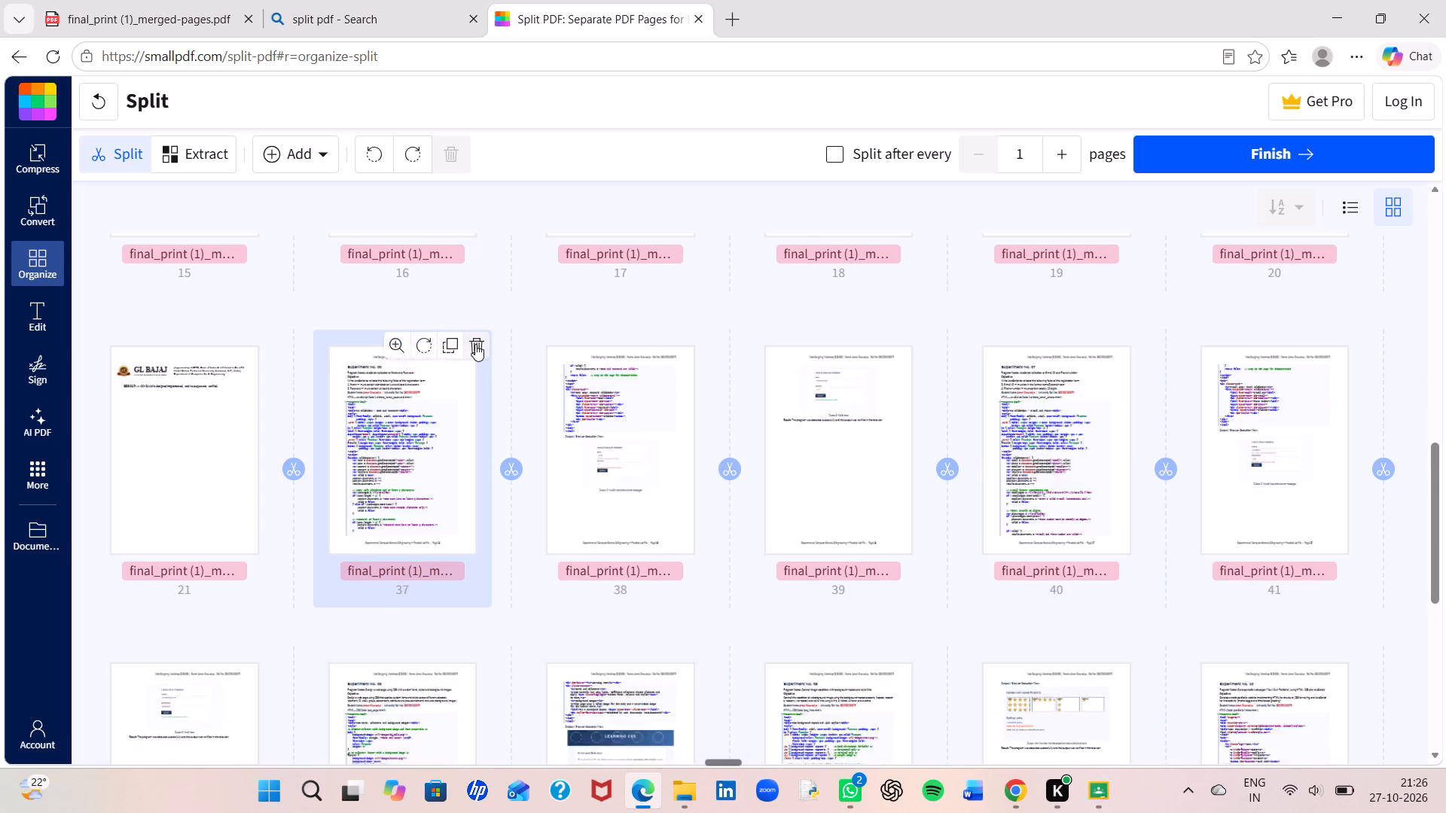
triple_click(475, 344)
triple_click(475, 344)
triple_click(475, 344)
triple_click(475, 344)
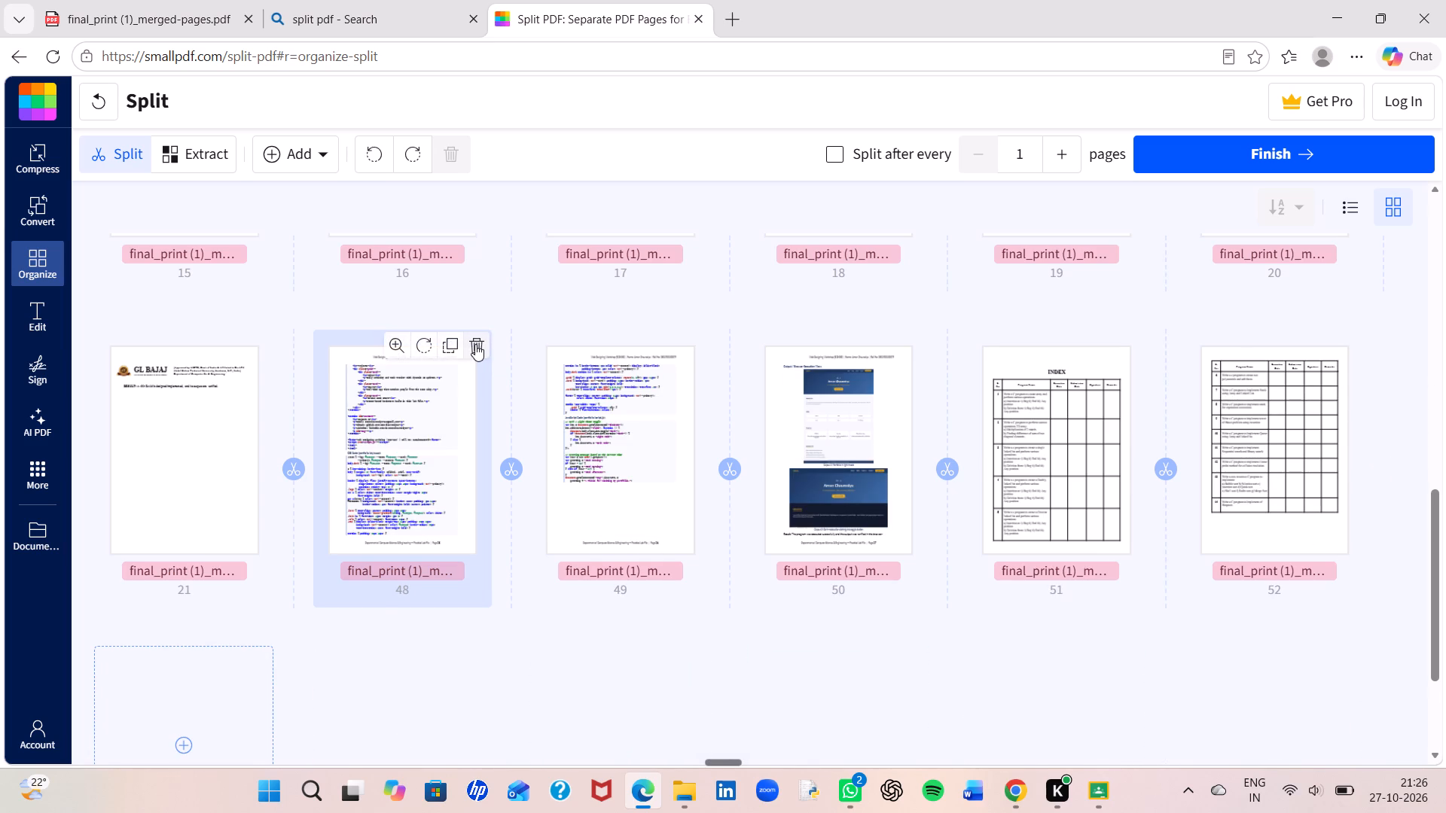
left_click(475, 344)
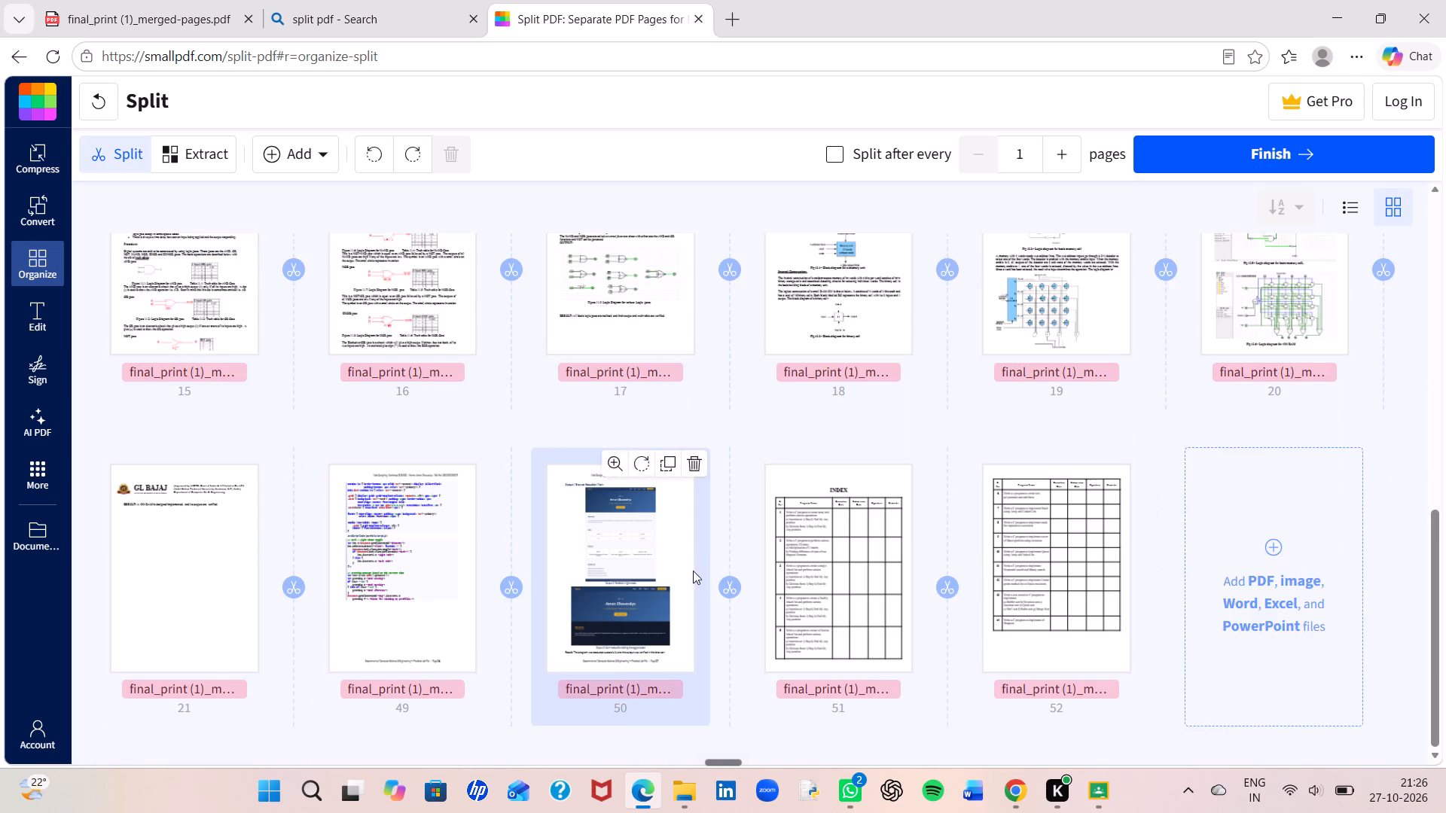
left_click(480, 471)
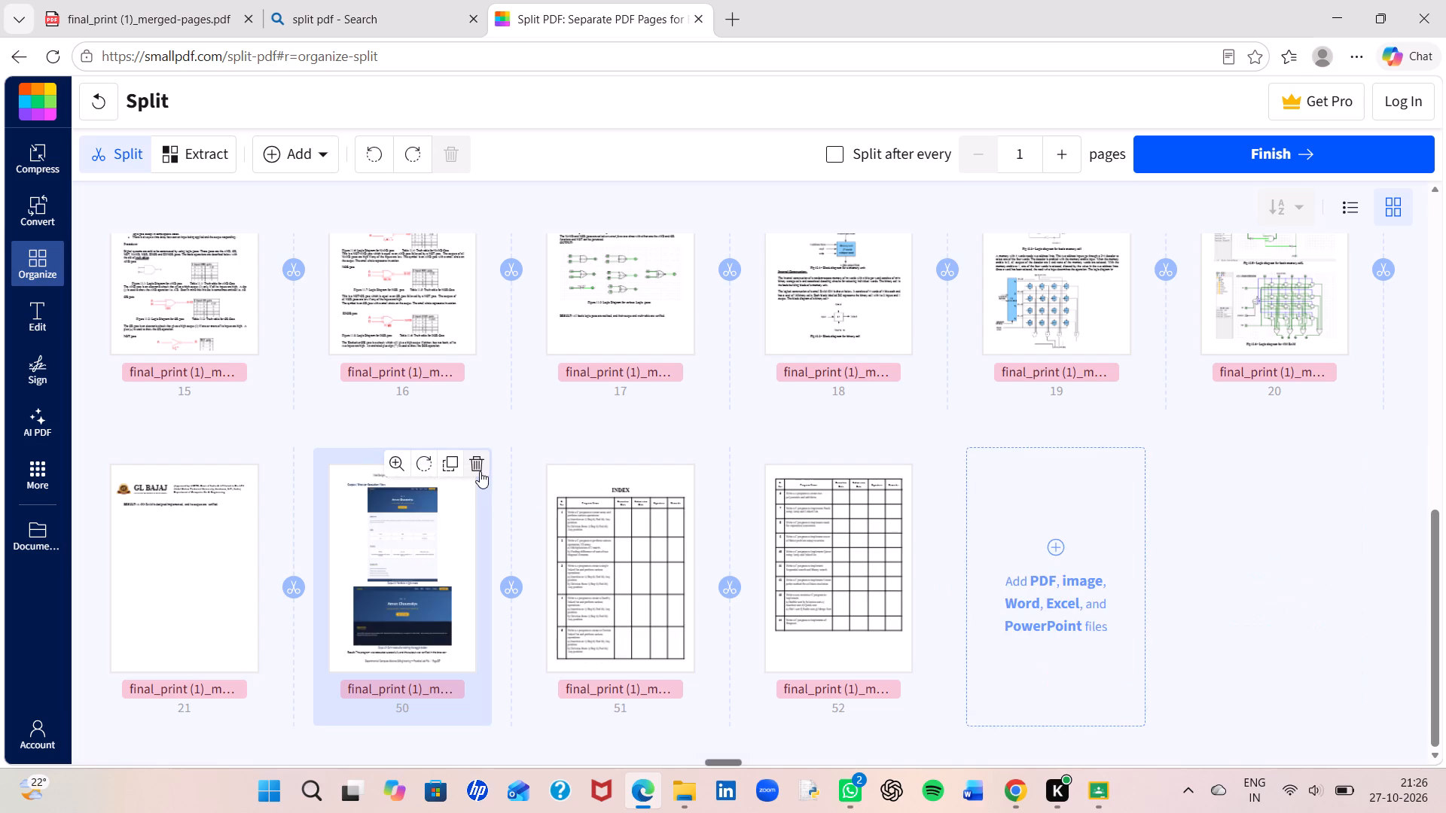
left_click(480, 471)
left_click(480, 471)
left_click(480, 471)
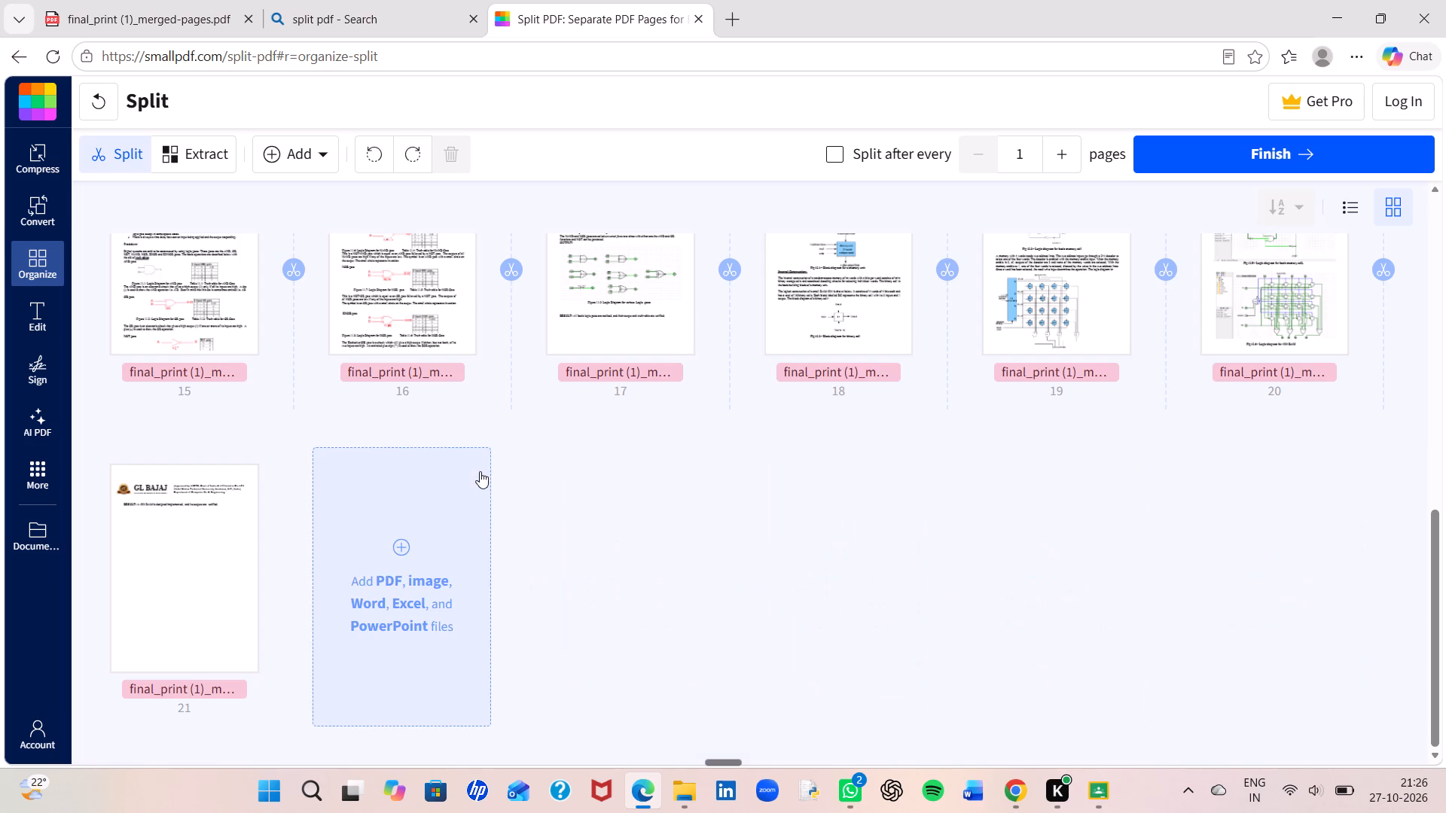
scroll(654, 515, "up", 10)
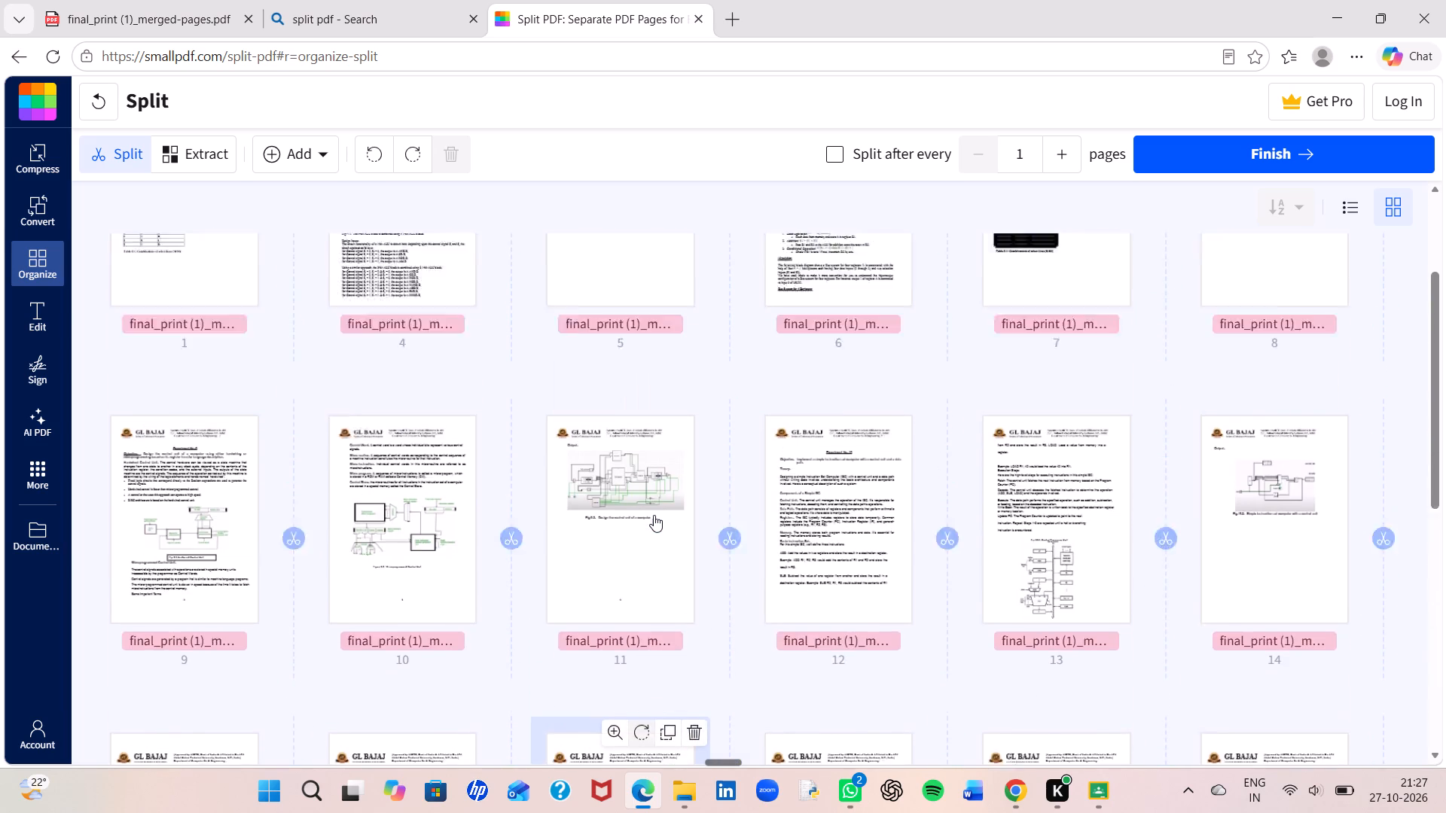
scroll(654, 515, "up", 2)
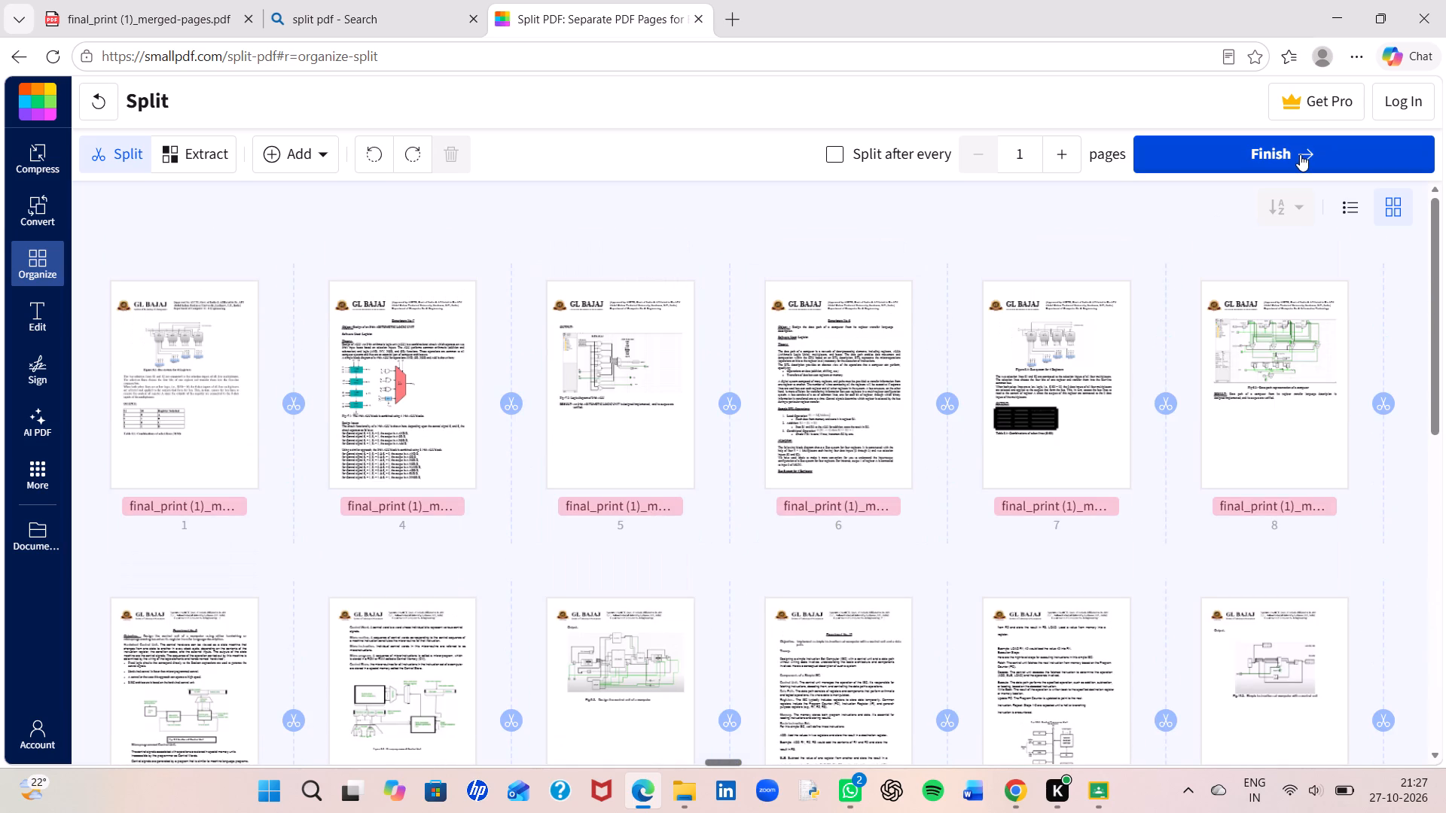
left_click(1300, 154)
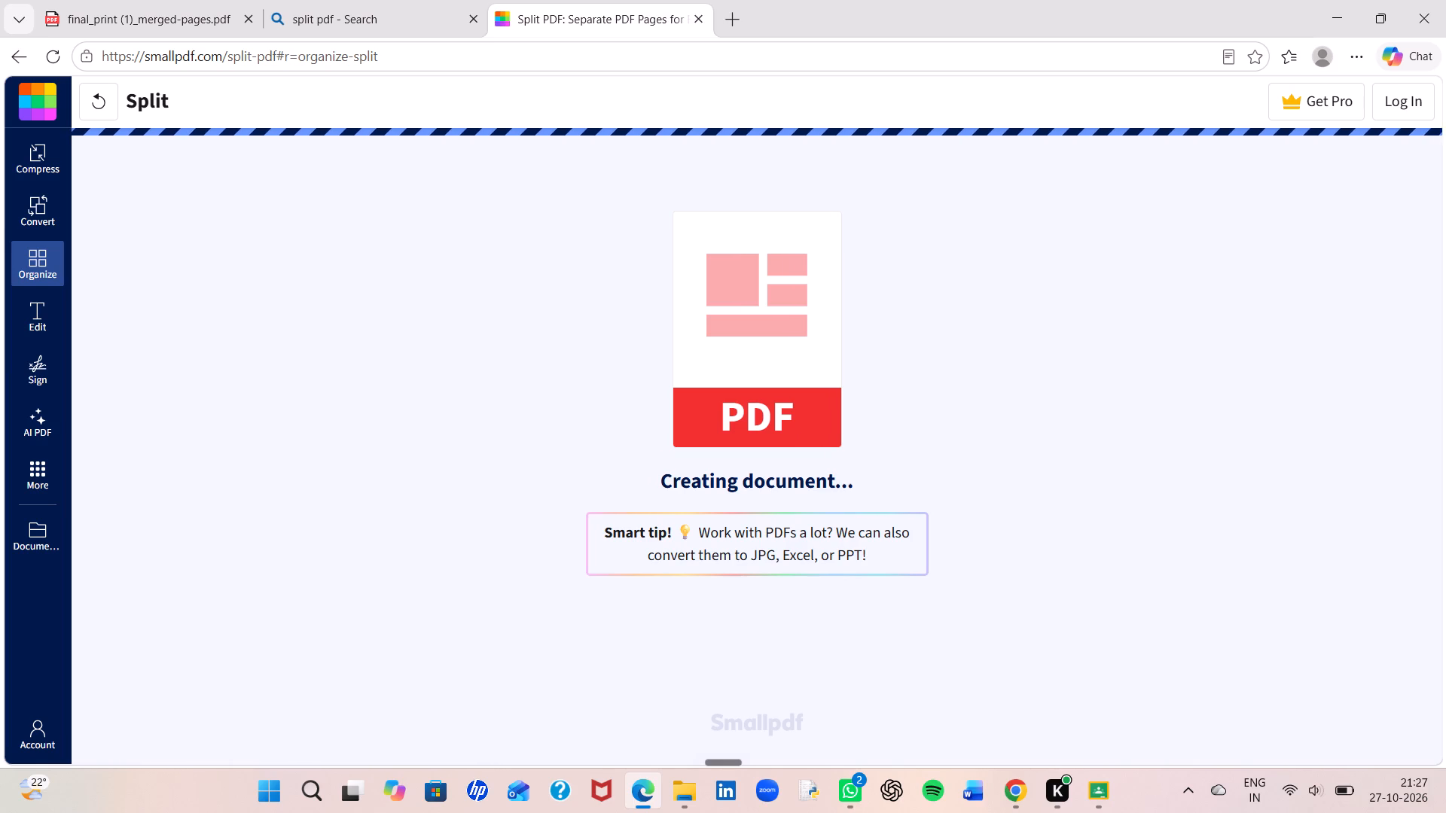
left_click(749, 426)
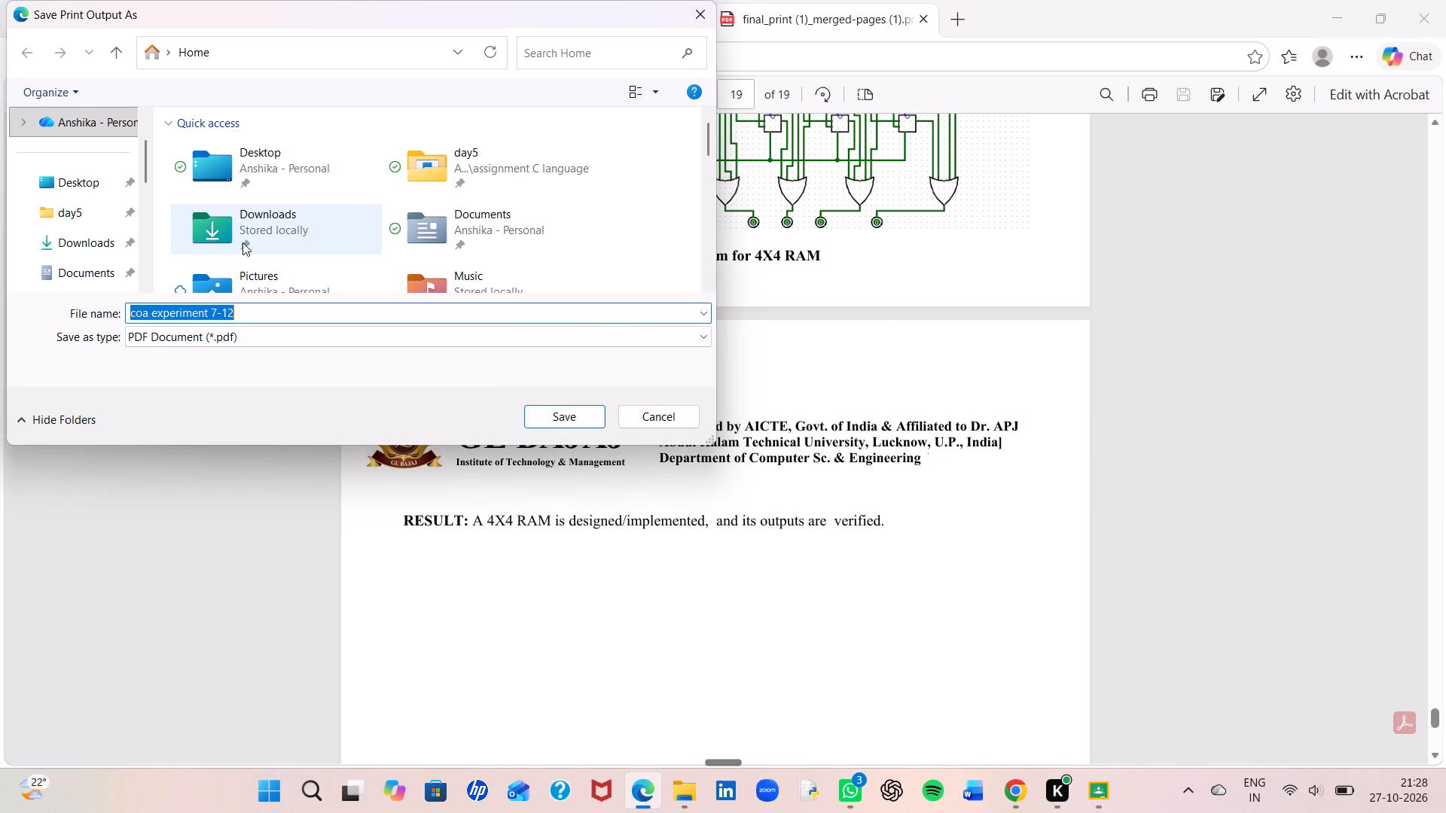
left_click(243, 242)
left_click(547, 414)
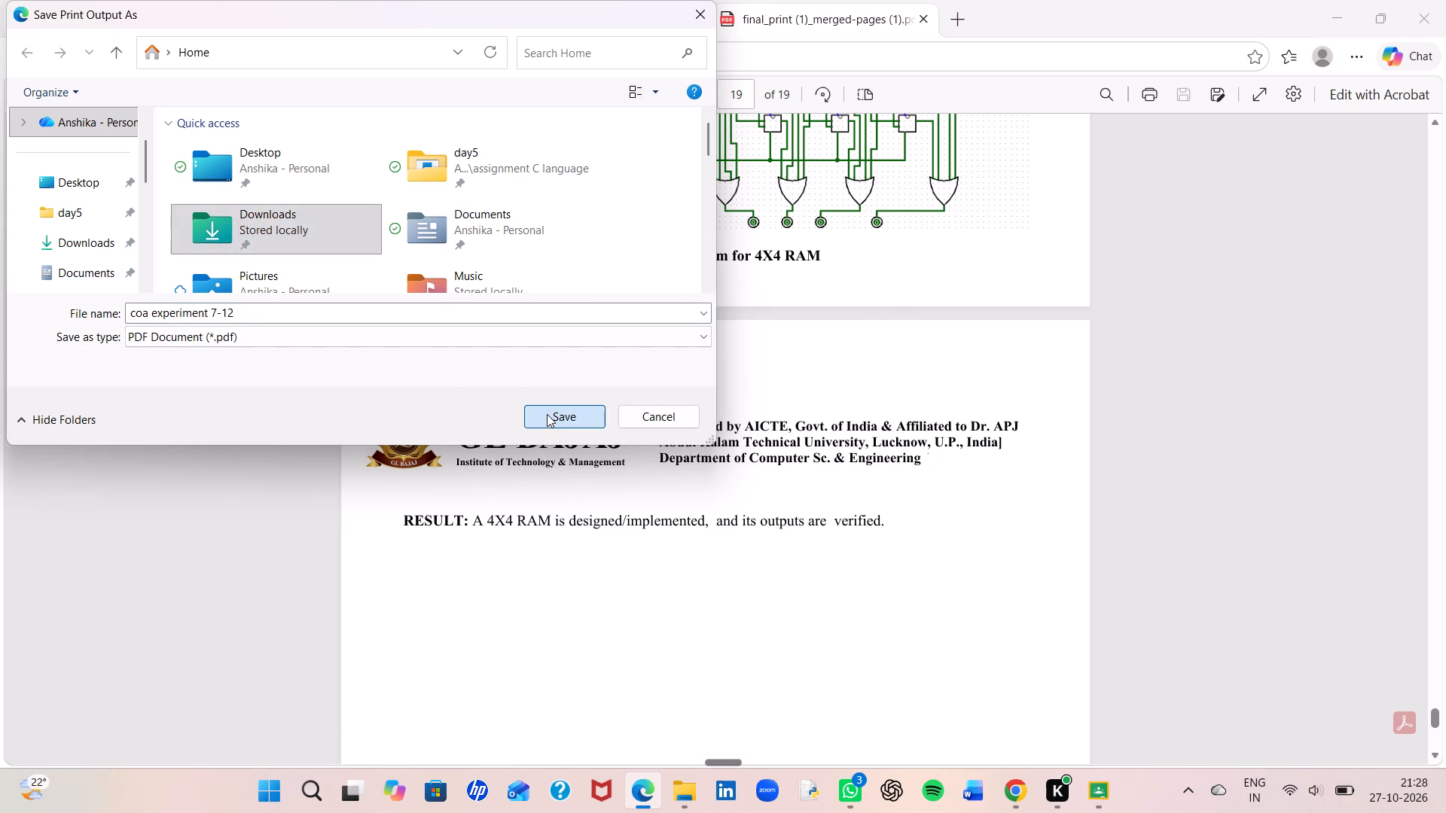
left_click(547, 414)
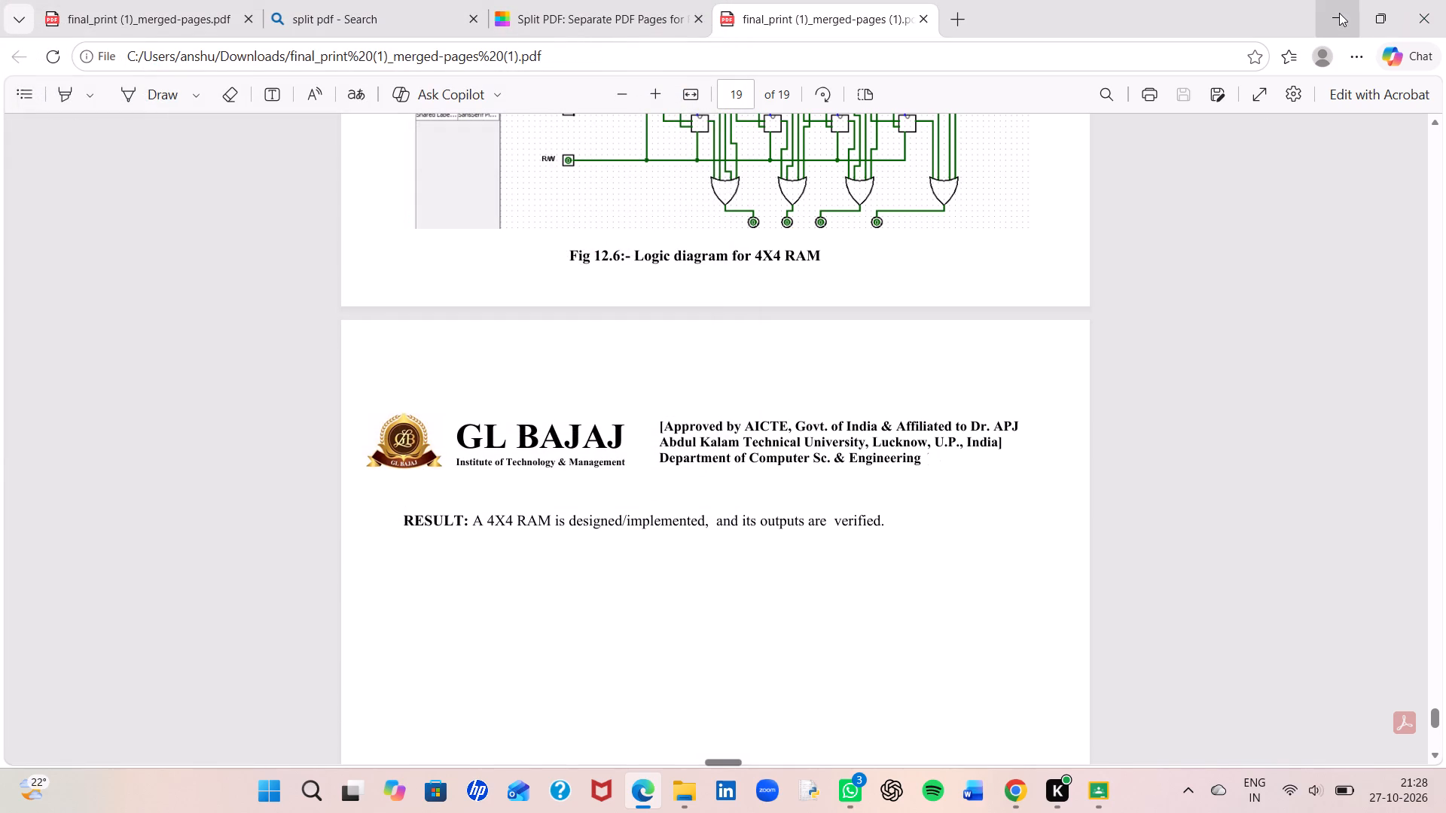
Open coa experiment 7-12 from File Explorer's recent files and check its pages through to the last one.
left_click(688, 788)
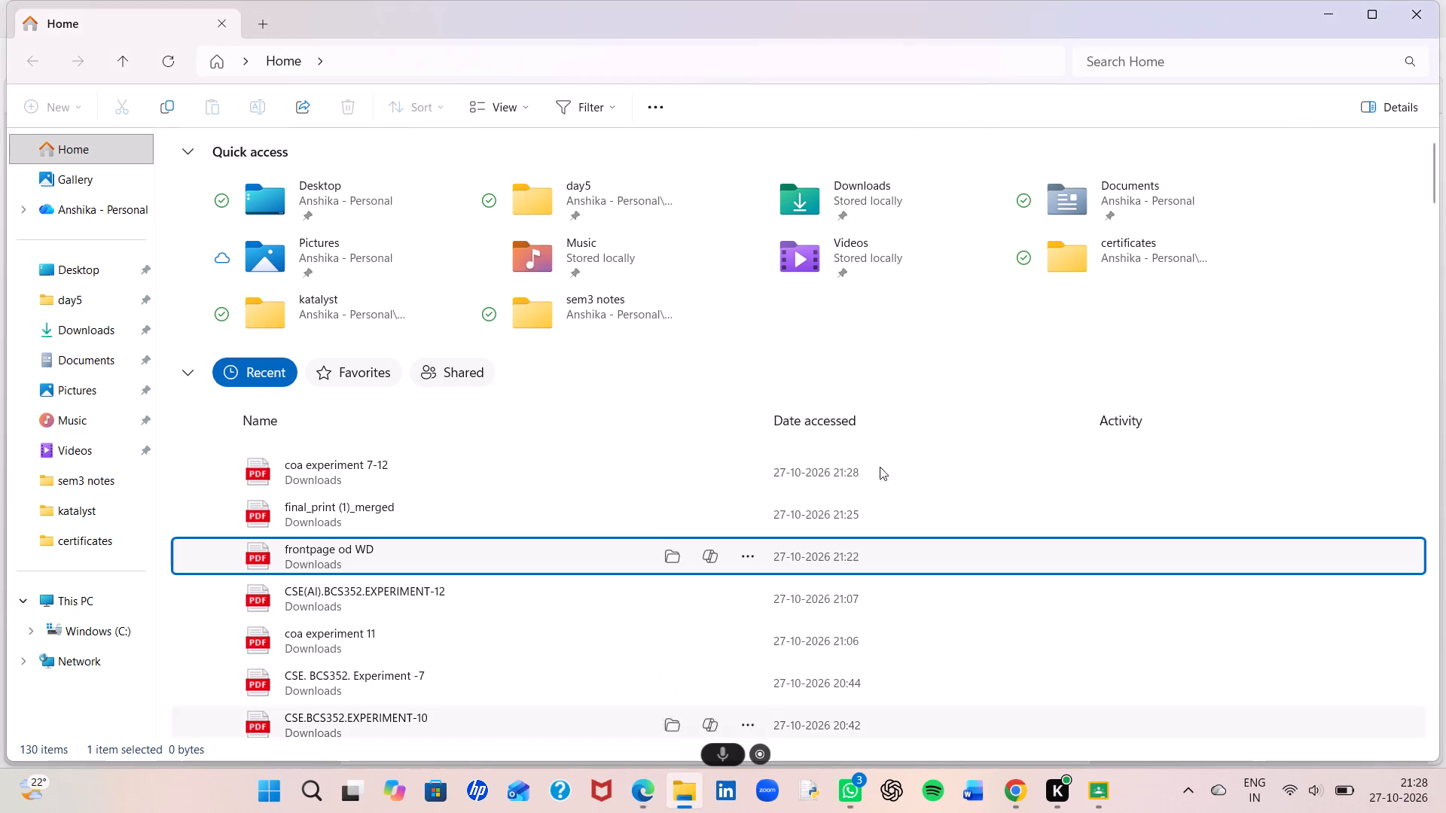
double_click(362, 459)
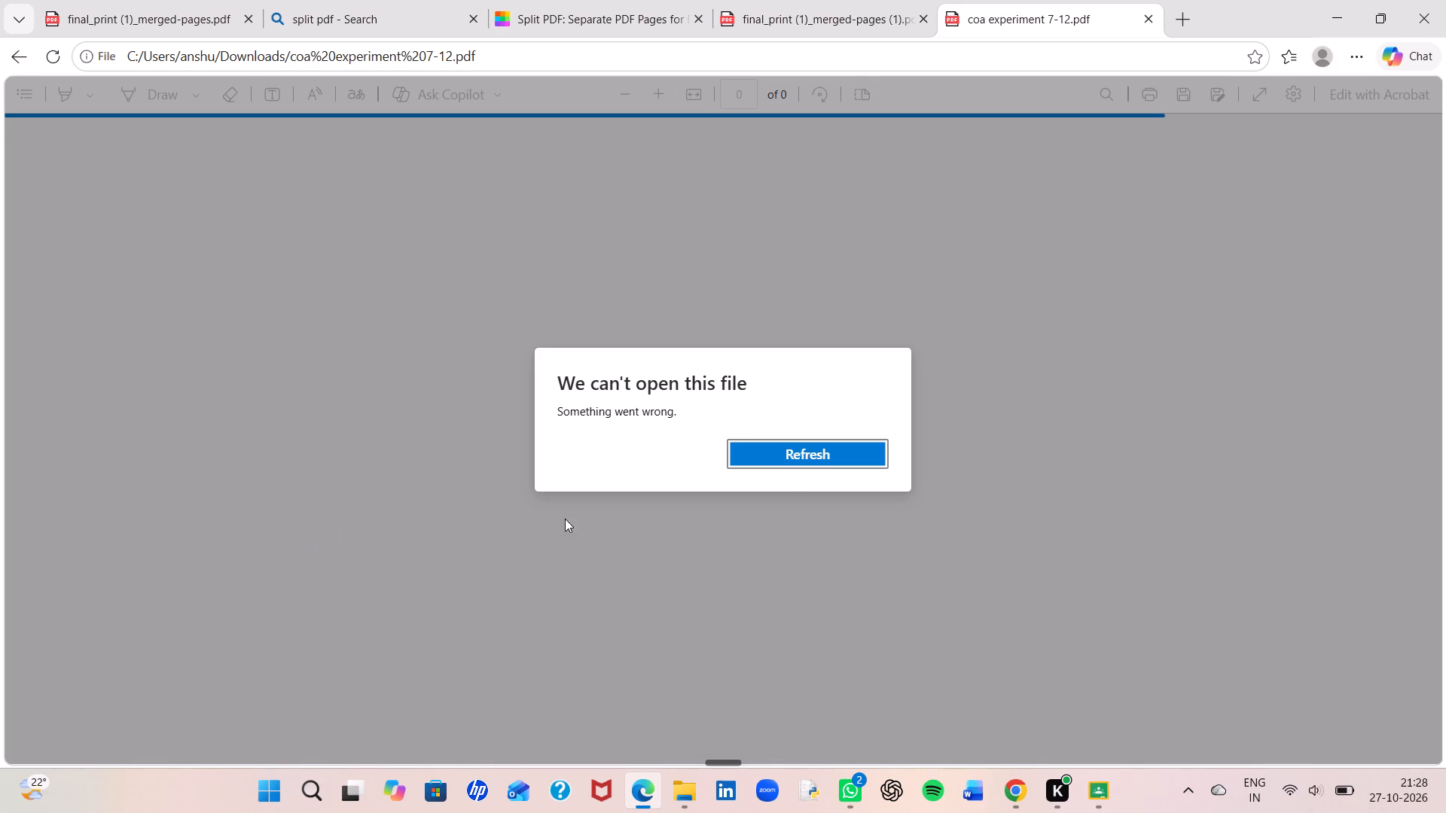
left_click(796, 462)
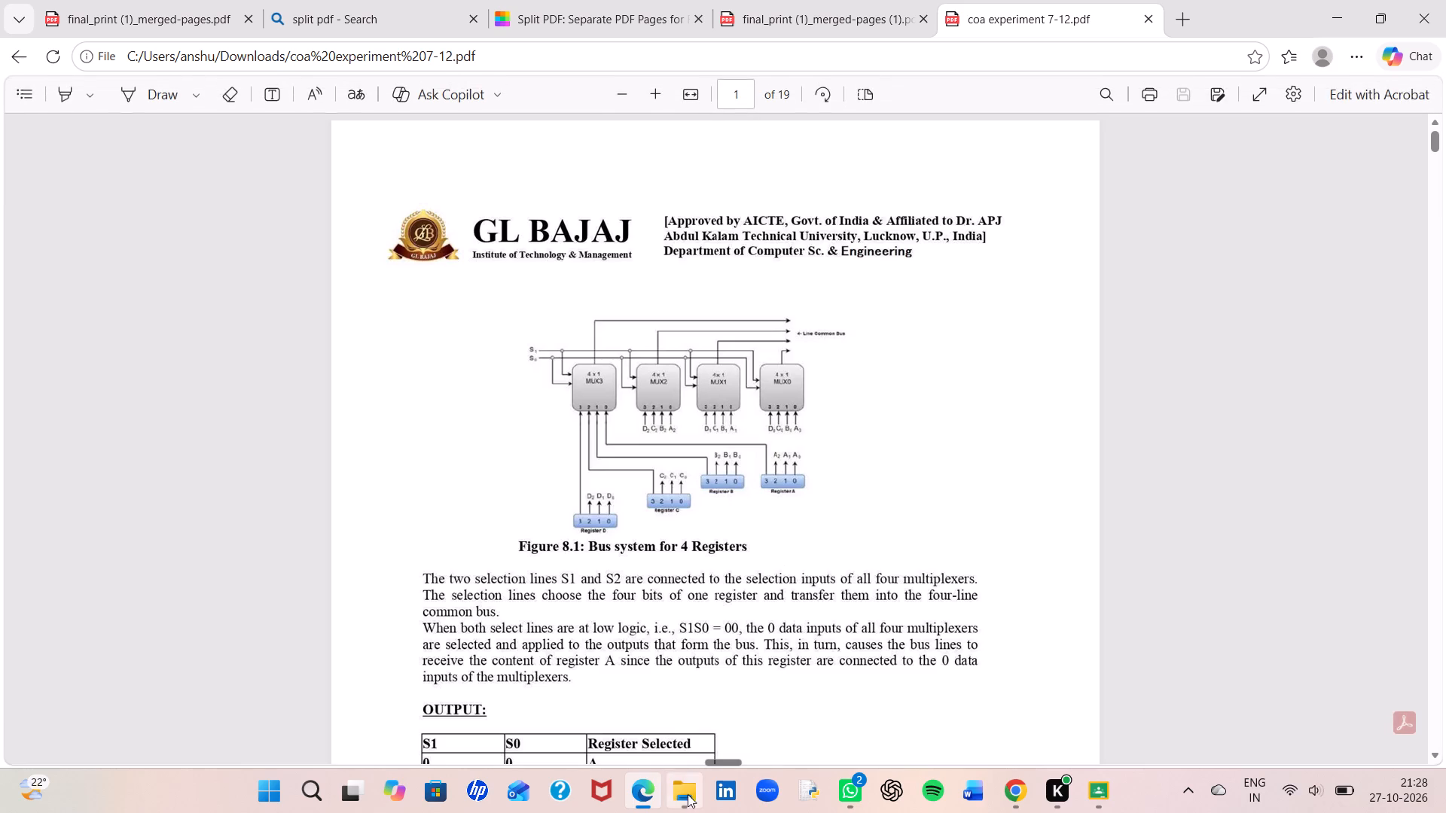
left_click(688, 797)
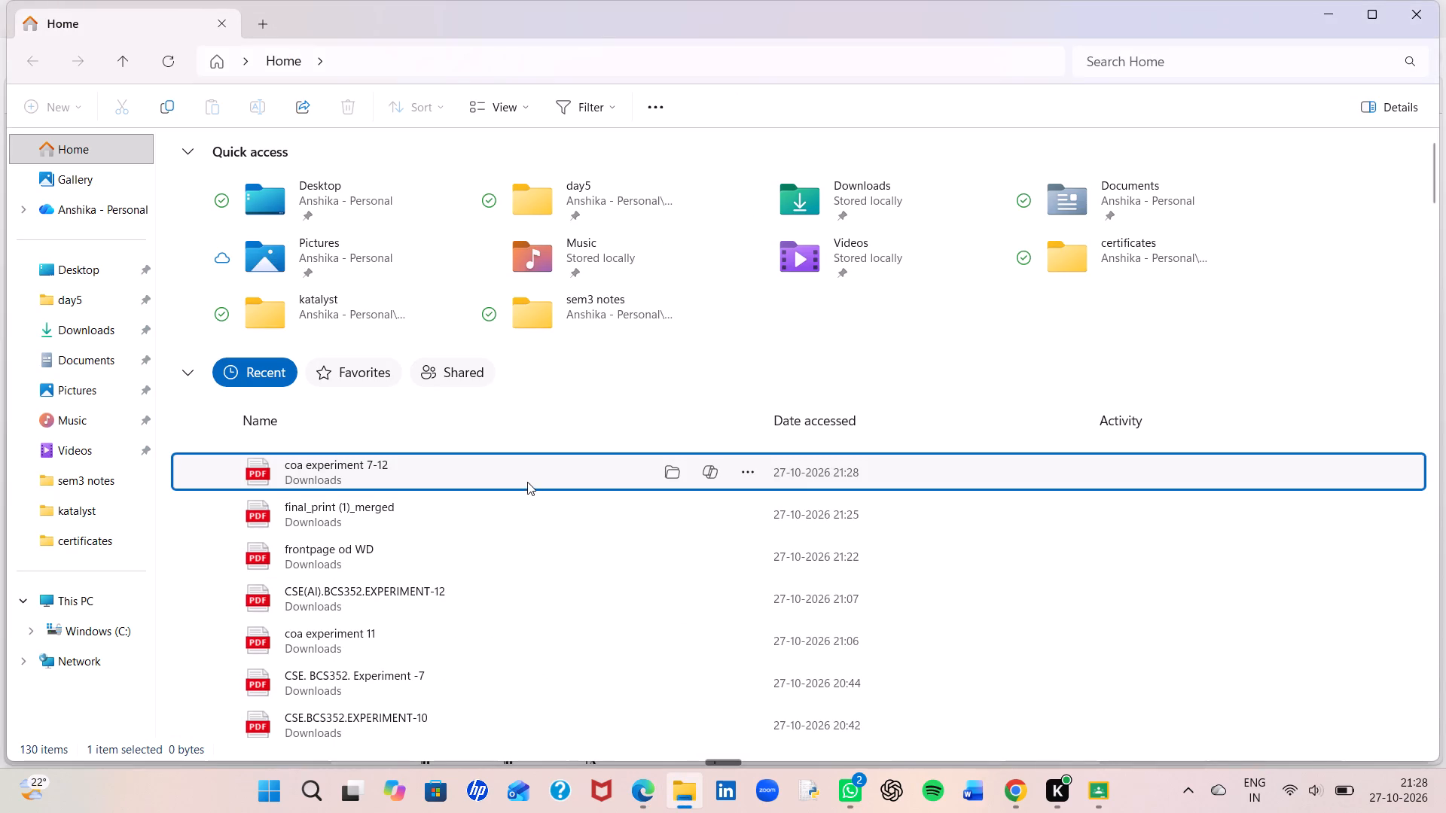
double_click(527, 481)
scroll(825, 479, "down", 9)
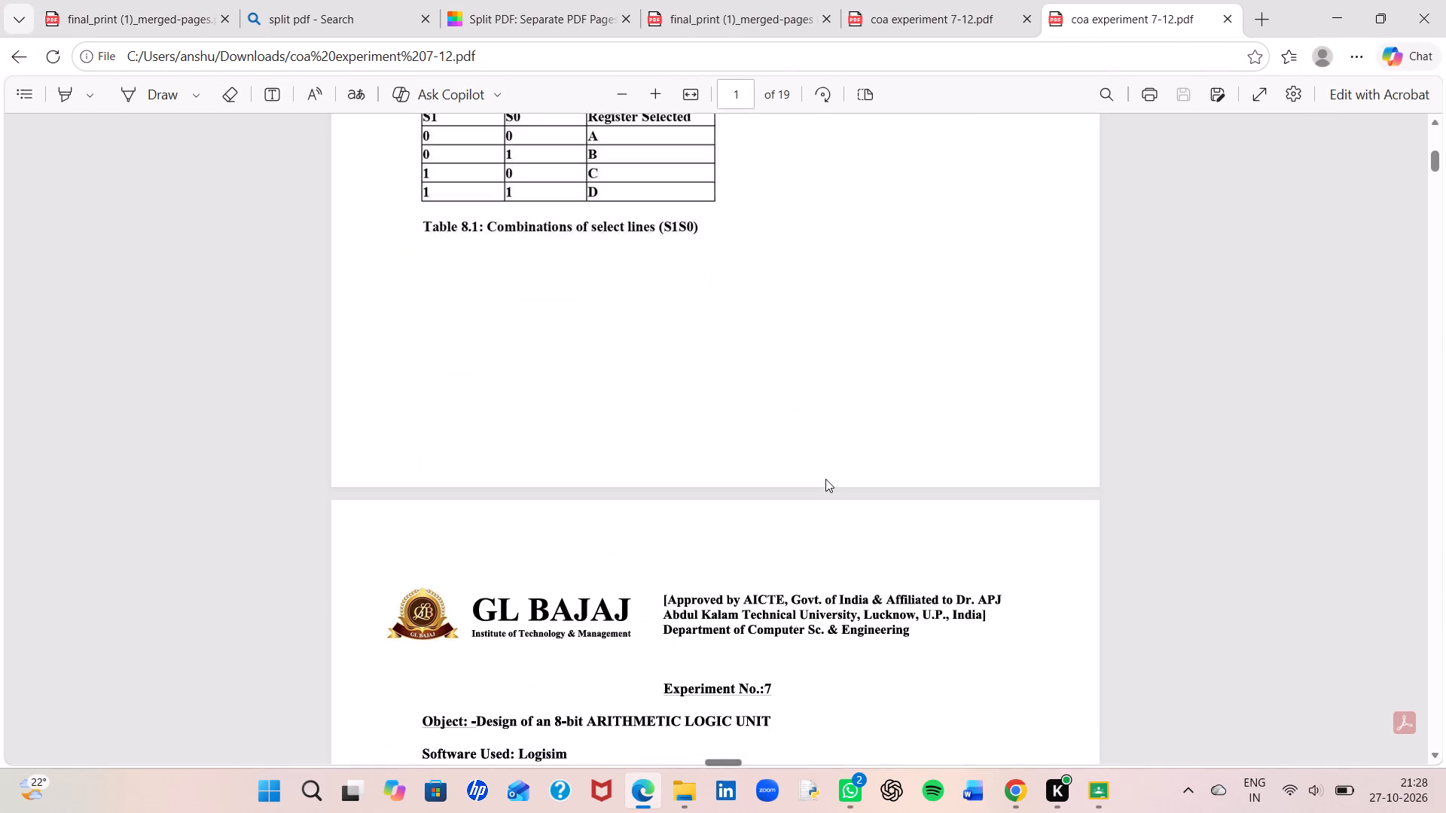
scroll(825, 479, "down", 7)
scroll(825, 479, "down", 20)
scroll(825, 479, "down", 20)
scroll(825, 479, "down", 7)
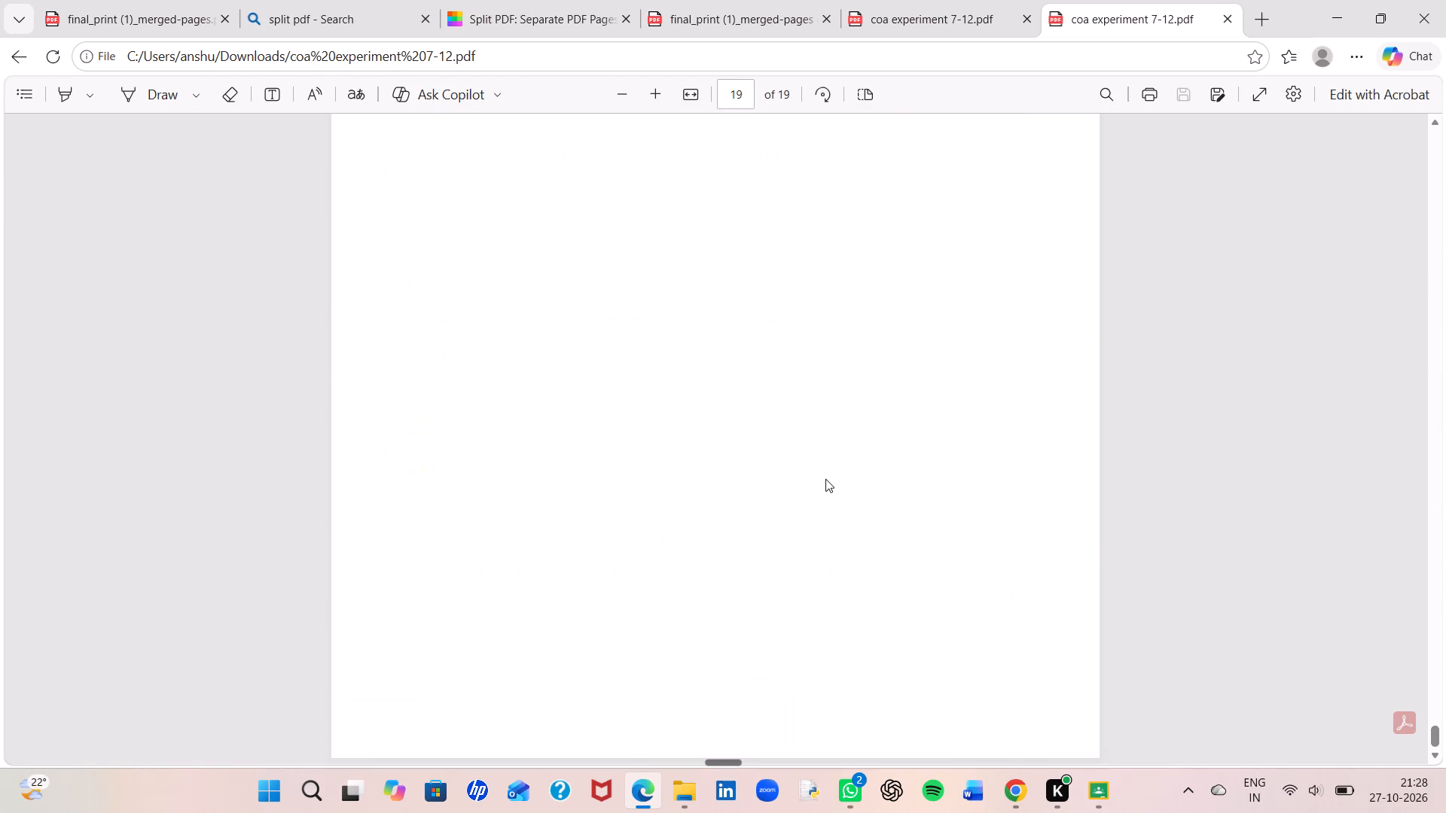
scroll(825, 479, "down", 6)
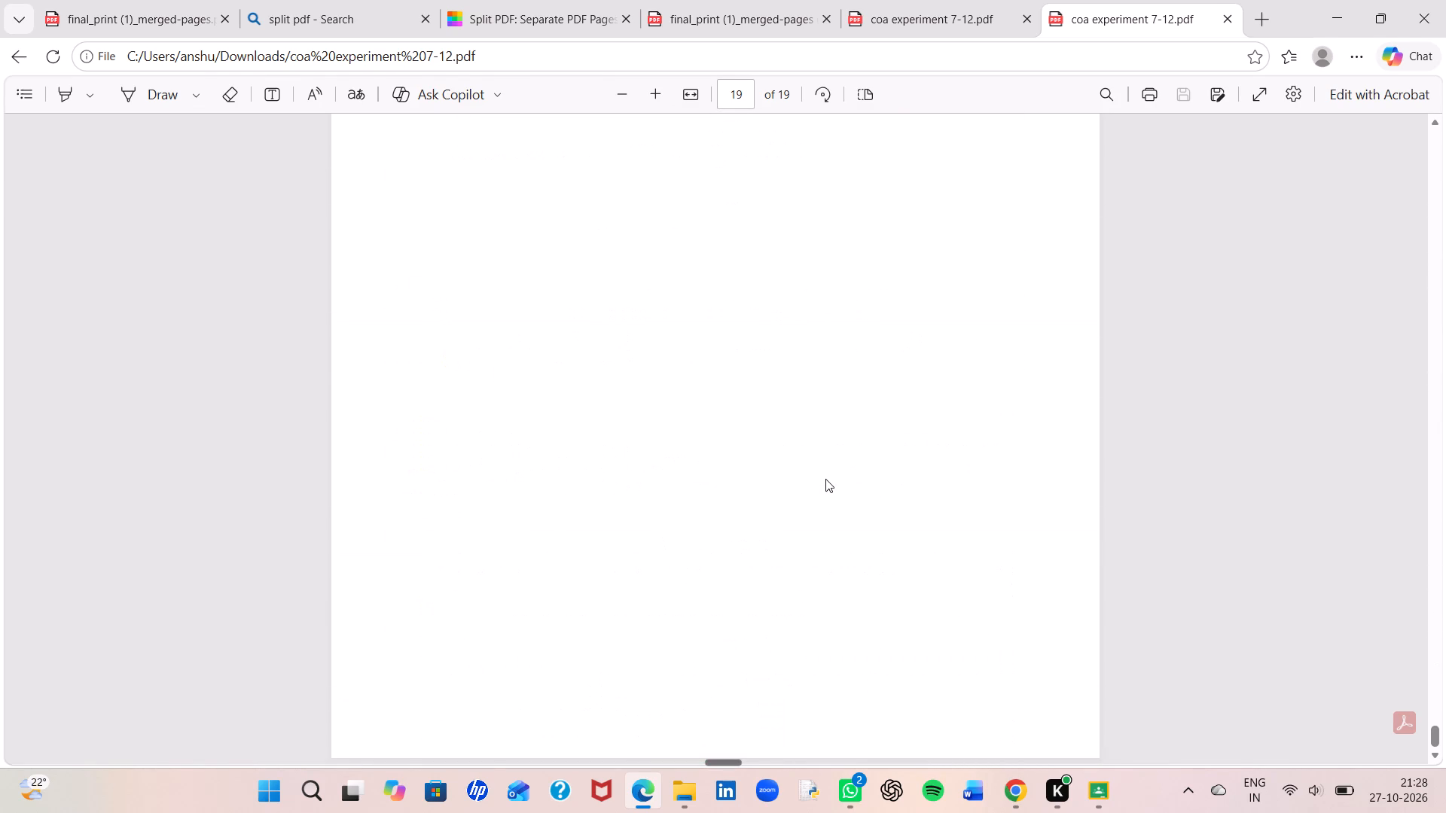